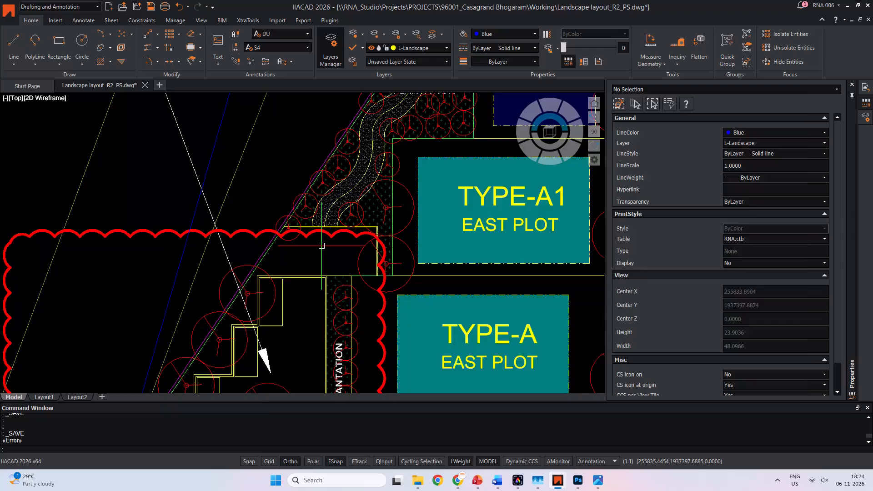
Switch to Adobe Express Photos and close its window showing the screenshot of the terracotta disc installation.
{"action": "key", "text": "alt+Tab"}
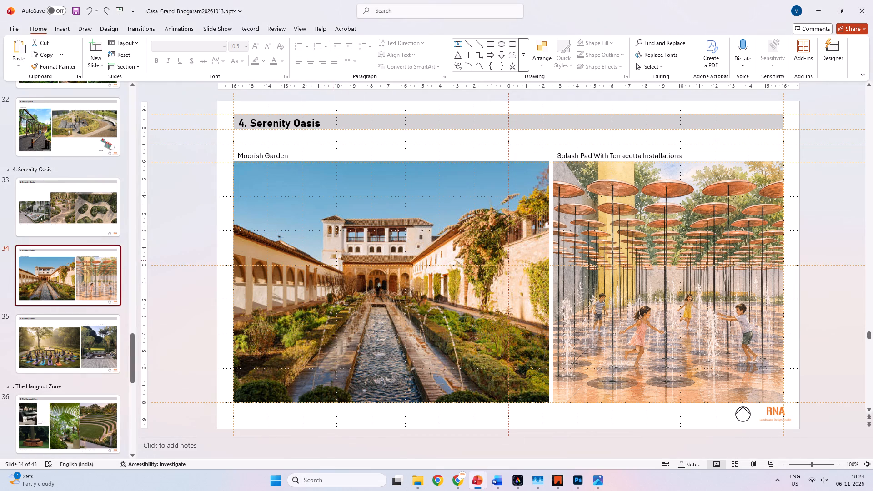
{"action": "key", "text": "alt+Tab"}
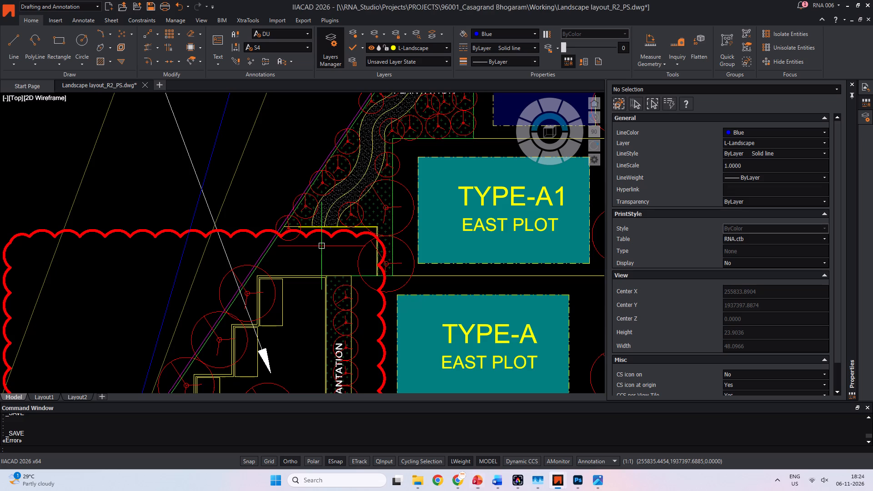
{"action": "key", "text": "alt+Tab"}
{"action": "key", "text": "alt+Tab"}
{"action": "key", "text": "alt+Tab"}
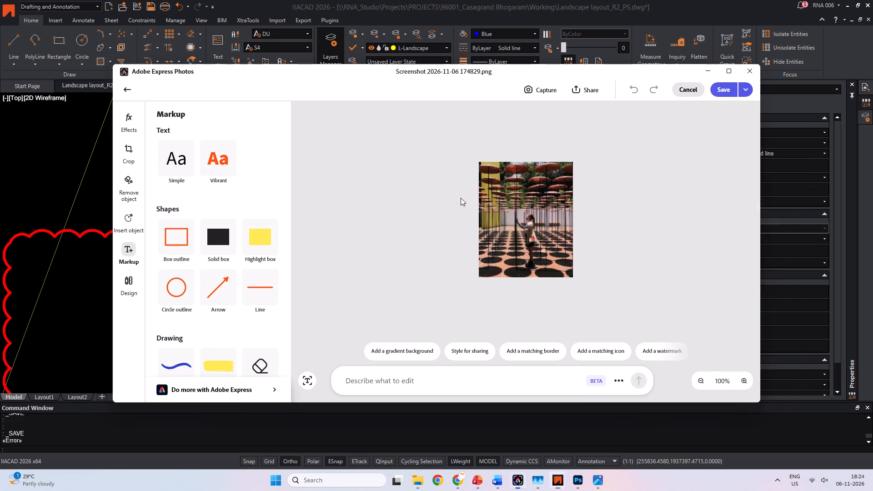
{"action": "left_click", "coordinate": [757, 73]}
Switch to the Landscape Design Presentation Coimbatore deck and examine the Concept Layout Option 02 slides for reference images.
{"action": "key", "text": "alt+Tab"}
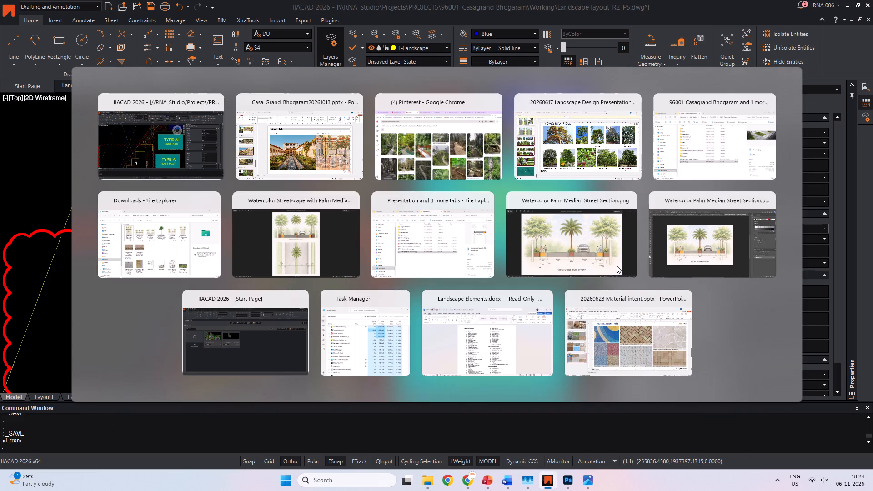
{"action": "key", "text": "alt+Tab"}
{"action": "key", "text": "alt+Tab"}
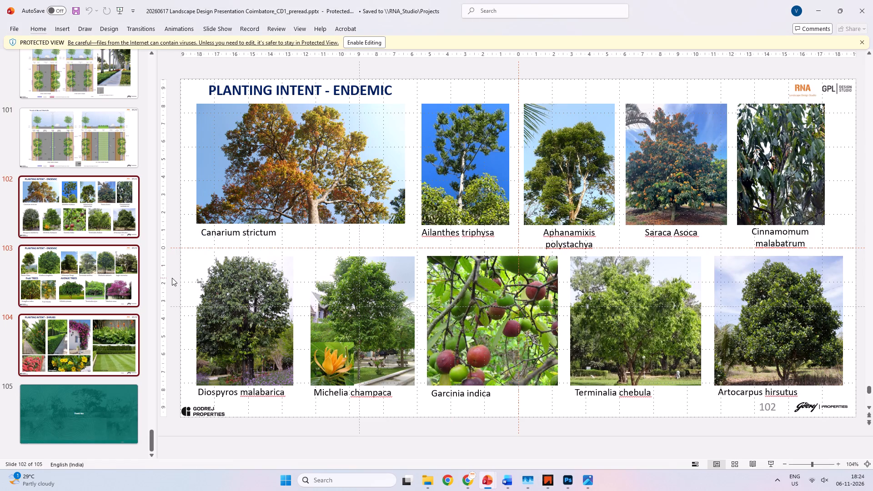
{"action": "left_click", "coordinate": [172, 278]}
{"action": "scroll", "coordinate": [108, 234], "scroll_direction": "up", "scroll_amount": 7}
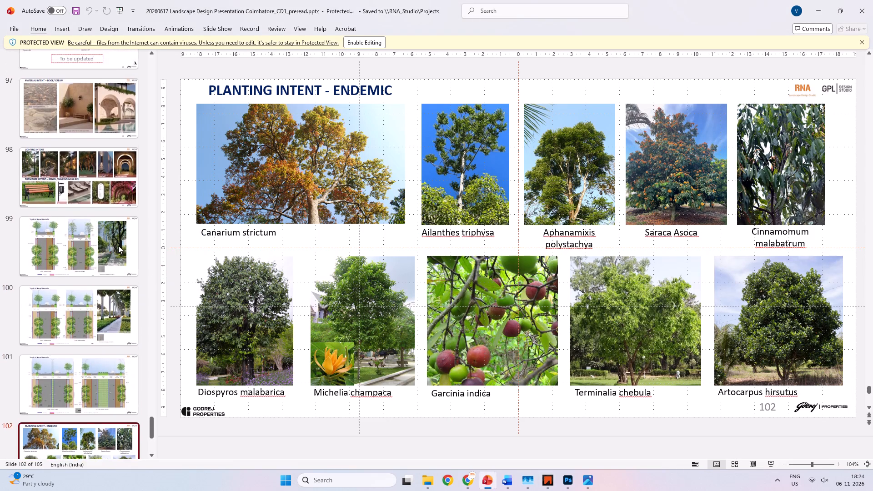
{"action": "scroll", "coordinate": [118, 248], "scroll_direction": "up", "scroll_amount": 4}
{"action": "scroll", "coordinate": [119, 249], "scroll_direction": "up", "scroll_amount": 20}
{"action": "scroll", "coordinate": [119, 249], "scroll_direction": "up", "scroll_amount": 2}
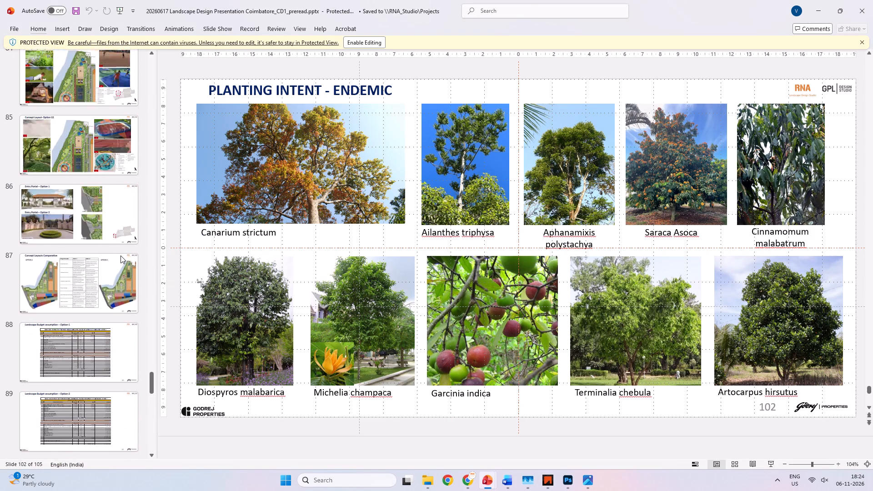
{"action": "scroll", "coordinate": [120, 256], "scroll_direction": "up", "scroll_amount": 5}
{"action": "left_click", "coordinate": [120, 256]}
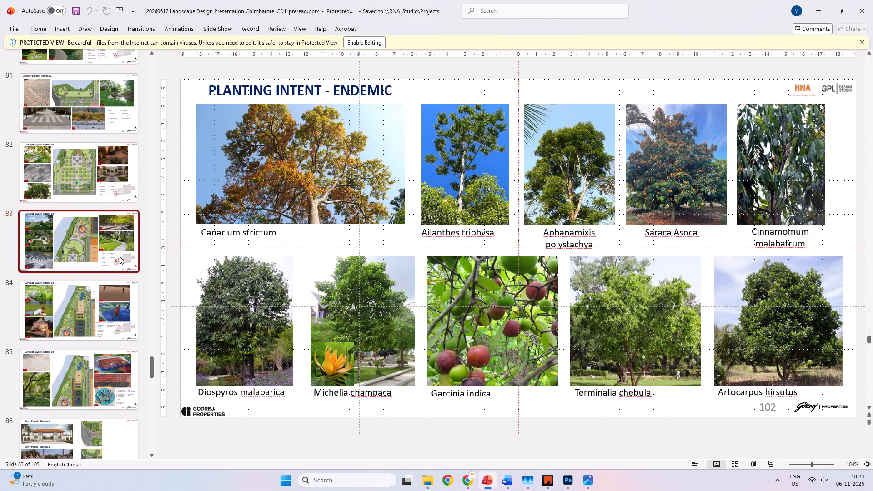
{"action": "left_click", "coordinate": [103, 184]}
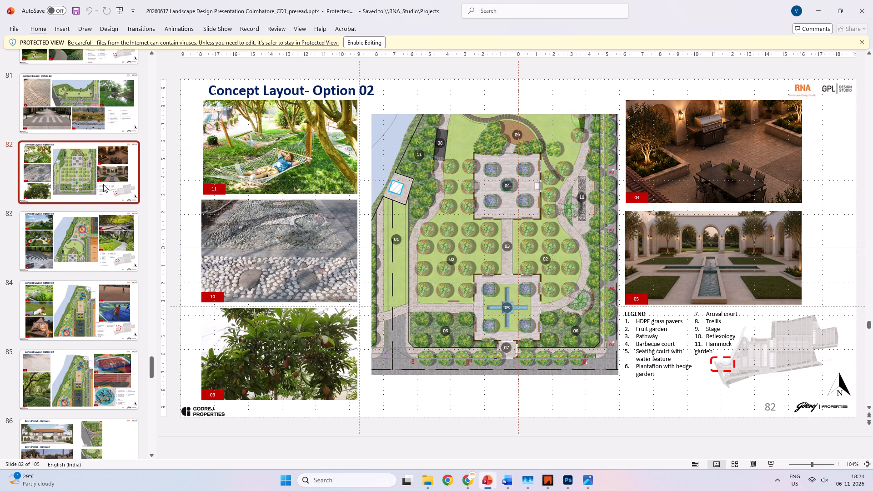
{"action": "scroll", "coordinate": [103, 184], "scroll_direction": "up", "scroll_amount": 2}
{"action": "left_click", "coordinate": [103, 184]}
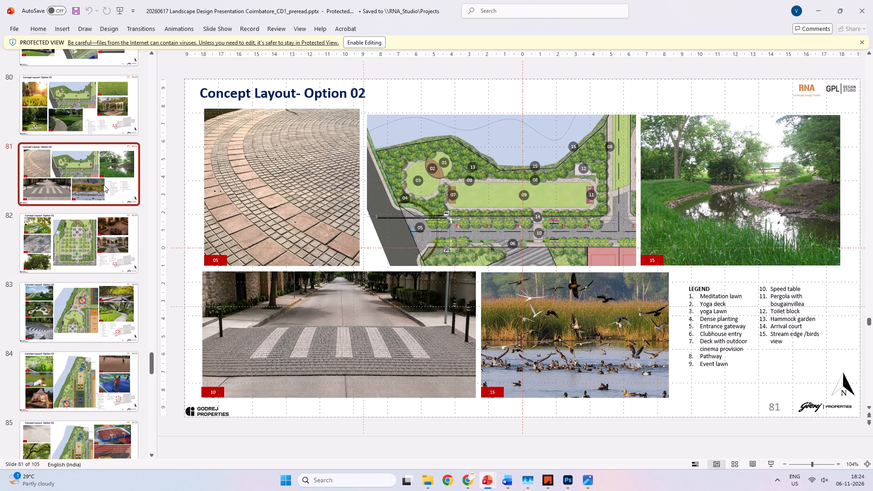
{"action": "scroll", "coordinate": [103, 185], "scroll_direction": "up", "scroll_amount": 2}
{"action": "left_click", "coordinate": [103, 182]}
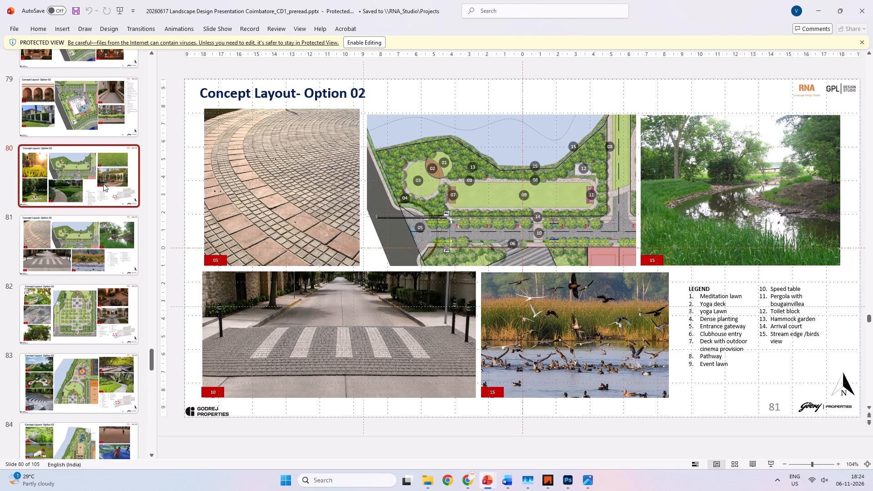
{"action": "left_click", "coordinate": [103, 184]}
{"action": "scroll", "coordinate": [103, 185], "scroll_direction": "up", "scroll_amount": 3}
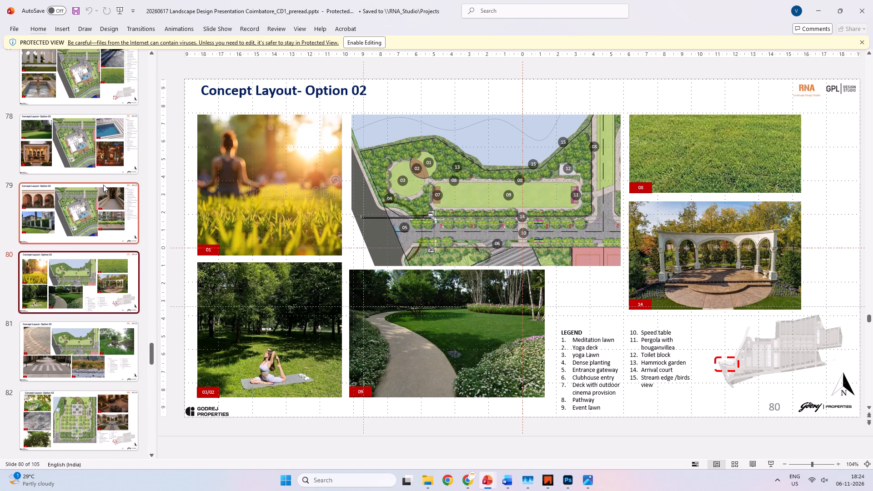
{"action": "left_click", "coordinate": [103, 185]}
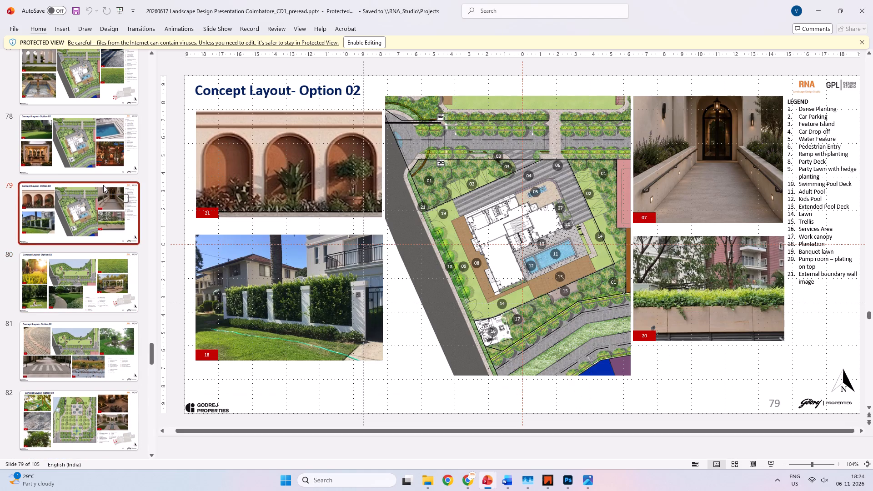
{"action": "left_click", "coordinate": [100, 160]}
{"action": "scroll", "coordinate": [101, 176], "scroll_direction": "up", "scroll_amount": 2}
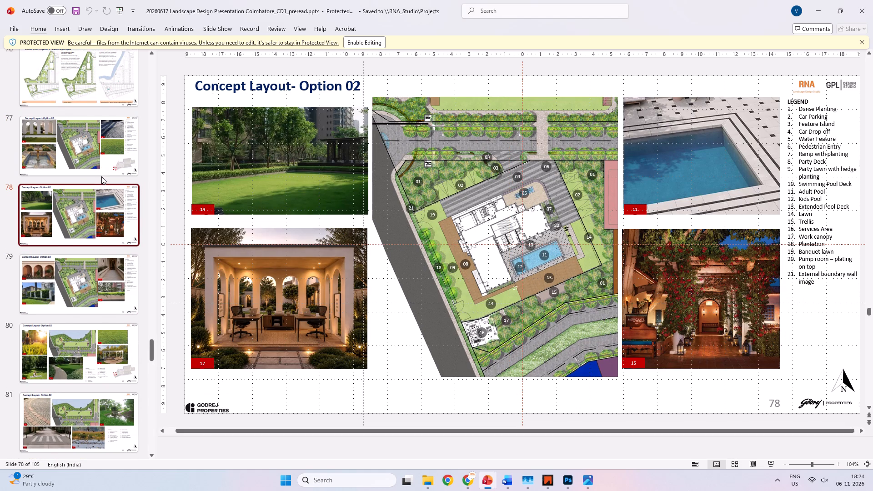
{"action": "left_click", "coordinate": [96, 151]}
{"action": "scroll", "coordinate": [100, 161], "scroll_direction": "up", "scroll_amount": 3}
Examine the Option 2 landscape layers, landscape layout and zoning slides, plus the Concept Layout Option 01 slides.
{"action": "left_click", "coordinate": [100, 165]}
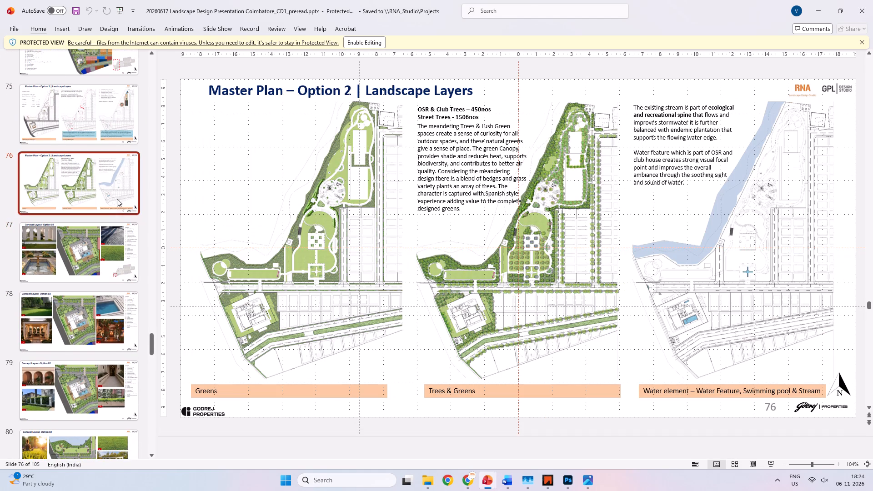
{"action": "scroll", "coordinate": [121, 209], "scroll_direction": "up", "scroll_amount": 3}
{"action": "left_click", "coordinate": [117, 203]}
{"action": "left_click", "coordinate": [114, 255]}
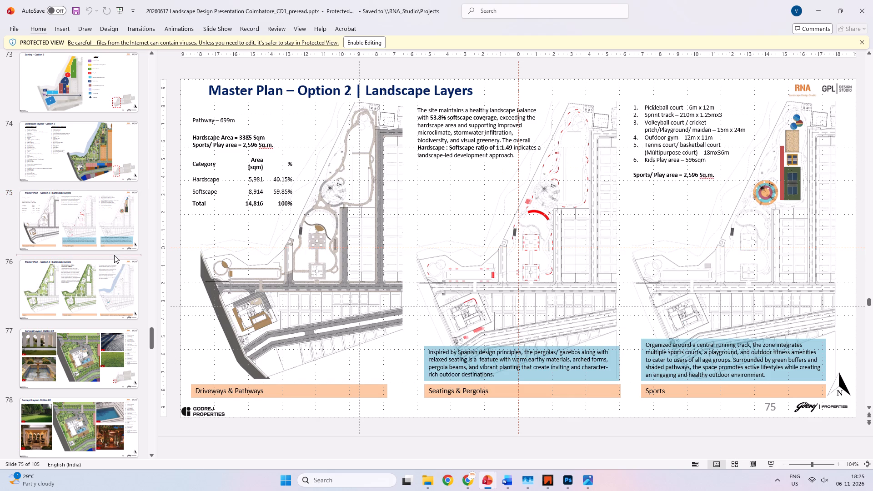
{"action": "left_click", "coordinate": [111, 279]}
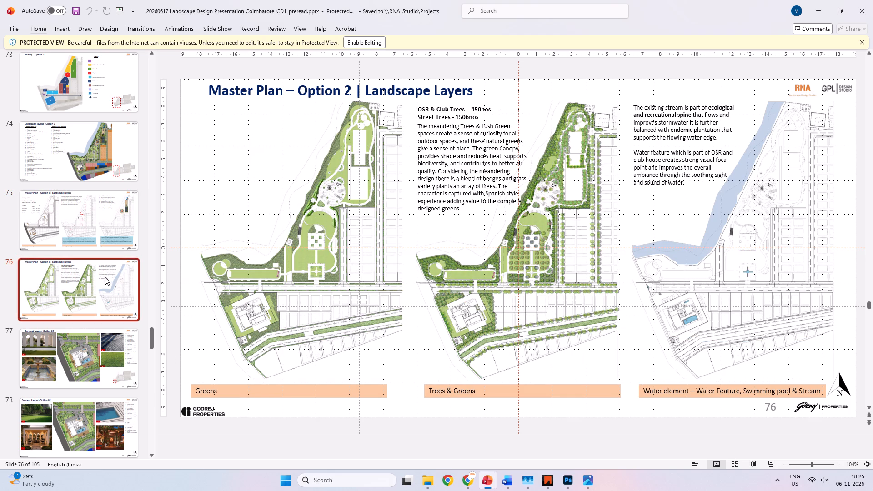
{"action": "left_click", "coordinate": [95, 234]}
{"action": "left_click", "coordinate": [99, 293]}
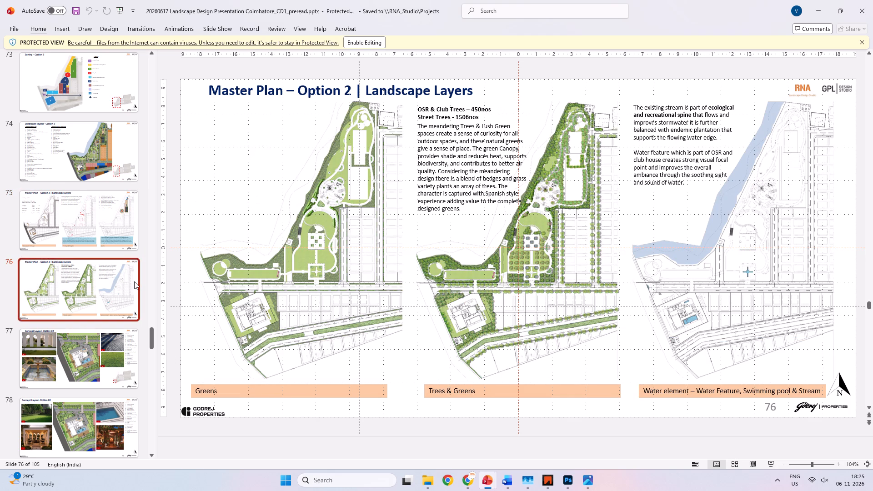
{"action": "scroll", "coordinate": [134, 281], "scroll_direction": "up", "scroll_amount": 2}
{"action": "left_click", "coordinate": [134, 281]}
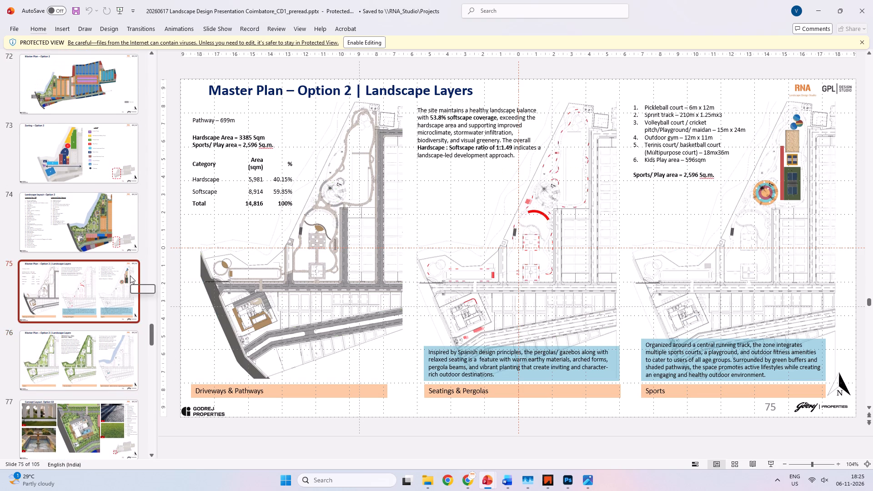
{"action": "left_click", "coordinate": [79, 225]}
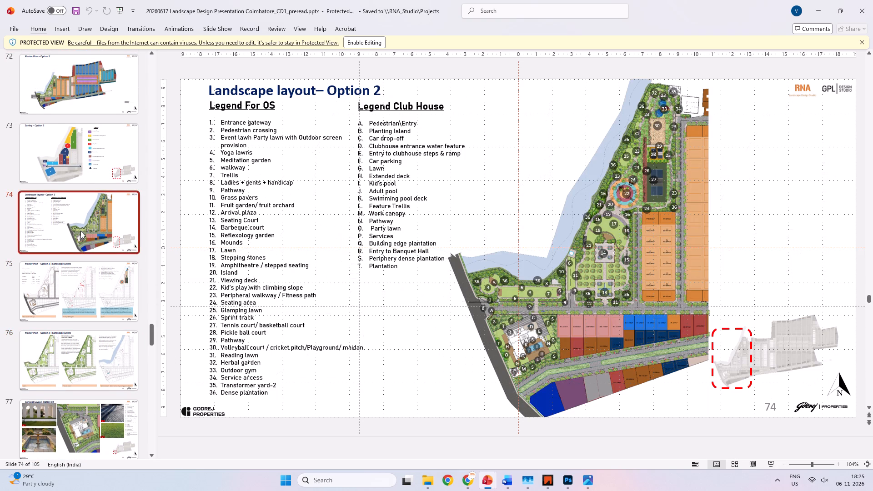
{"action": "left_click", "coordinate": [94, 289]}
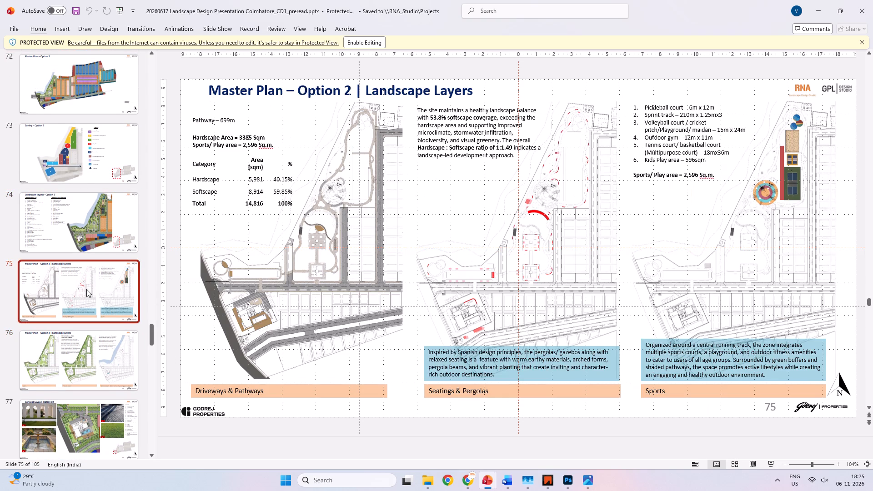
{"action": "left_click", "coordinate": [72, 224]}
{"action": "left_click", "coordinate": [66, 156]}
{"action": "scroll", "coordinate": [85, 208], "scroll_direction": "up", "scroll_amount": 2}
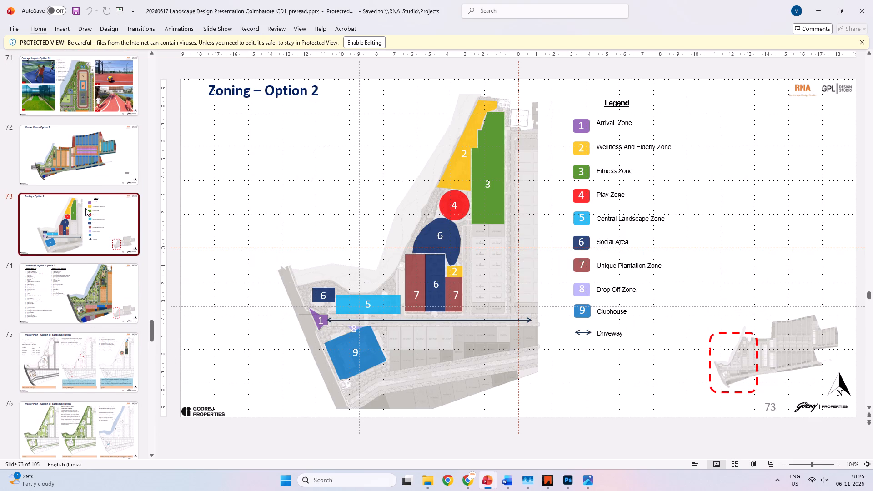
{"action": "left_click", "coordinate": [73, 173]}
{"action": "left_click", "coordinate": [85, 240]}
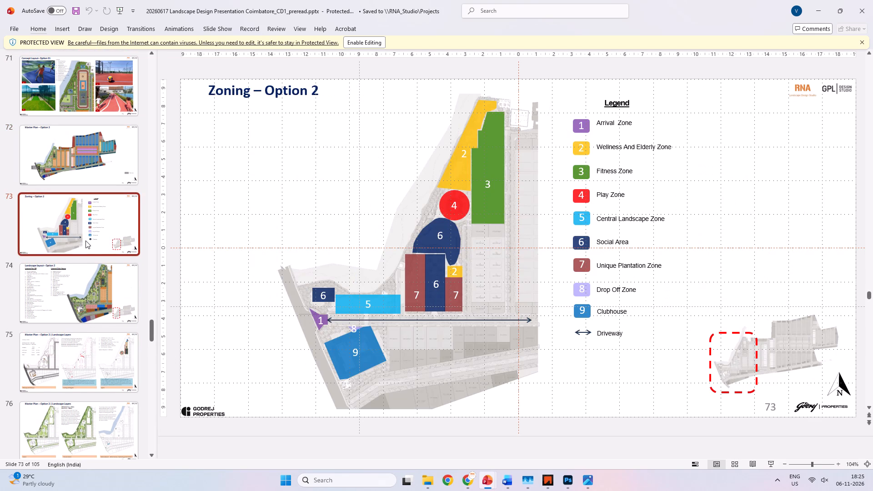
{"action": "left_click", "coordinate": [79, 177]}
{"action": "scroll", "coordinate": [89, 210], "scroll_direction": "up", "scroll_amount": 3}
{"action": "left_click", "coordinate": [84, 180]}
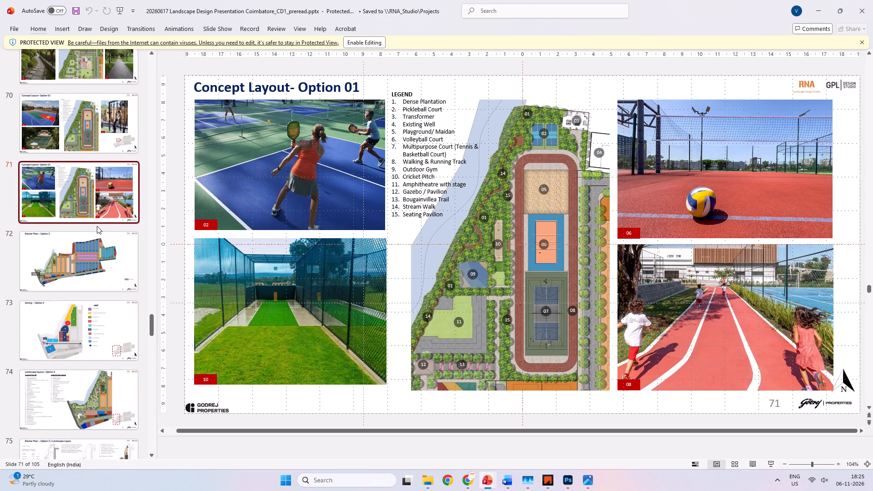
{"action": "scroll", "coordinate": [97, 226], "scroll_direction": "up", "scroll_amount": 3}
{"action": "left_click", "coordinate": [97, 226]}
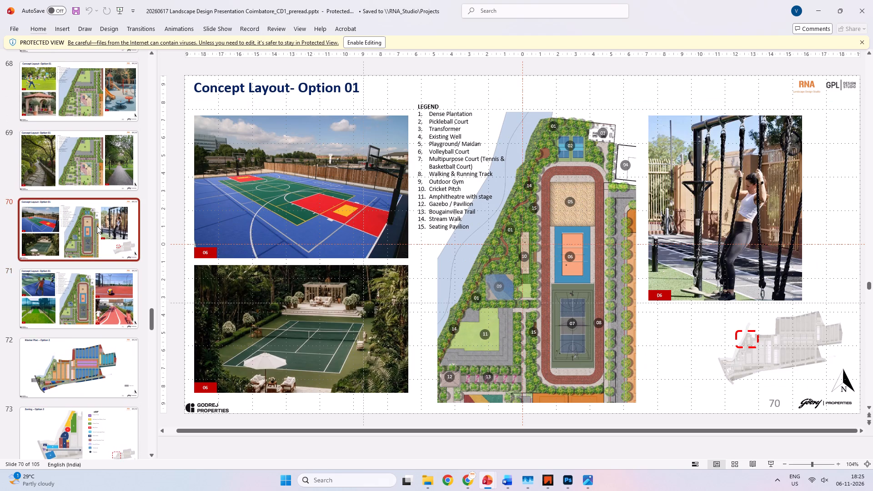
{"action": "scroll", "coordinate": [97, 226], "scroll_direction": "up", "scroll_amount": 1}
{"action": "left_click", "coordinate": [91, 215]}
Copy the three pool deck, lounge seating and outdoor shower images from slide 42 of the Godrej La Paradiso section.
{"action": "scroll", "coordinate": [95, 241], "scroll_direction": "up", "scroll_amount": 20}
{"action": "scroll", "coordinate": [95, 241], "scroll_direction": "up", "scroll_amount": 12}
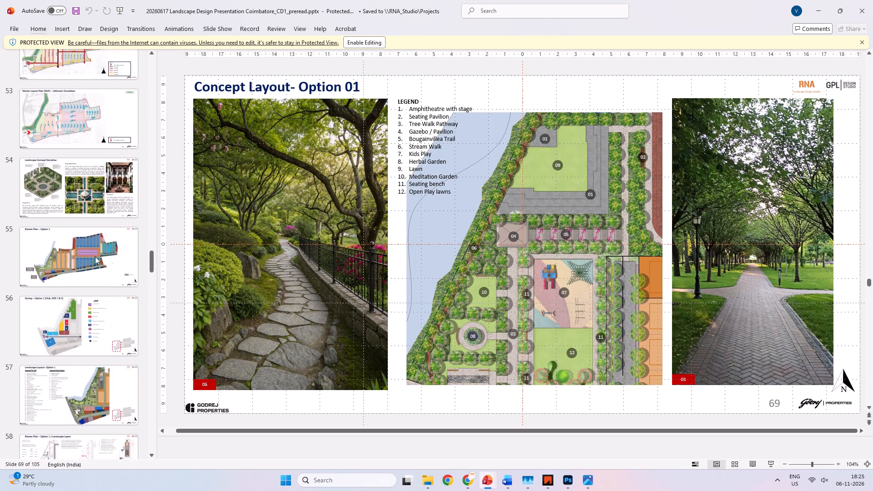
{"action": "scroll", "coordinate": [95, 256], "scroll_direction": "up", "scroll_amount": 16}
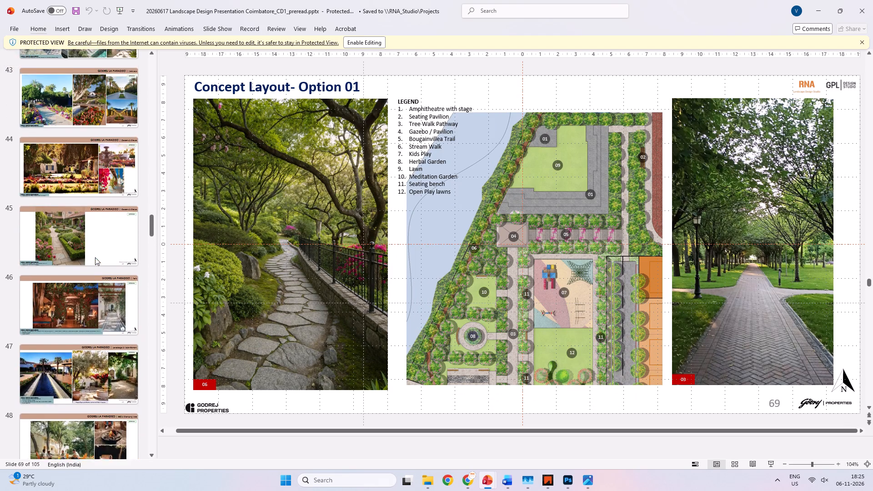
{"action": "scroll", "coordinate": [95, 257], "scroll_direction": "up", "scroll_amount": 11}
{"action": "scroll", "coordinate": [95, 257], "scroll_direction": "down", "scroll_amount": 4}
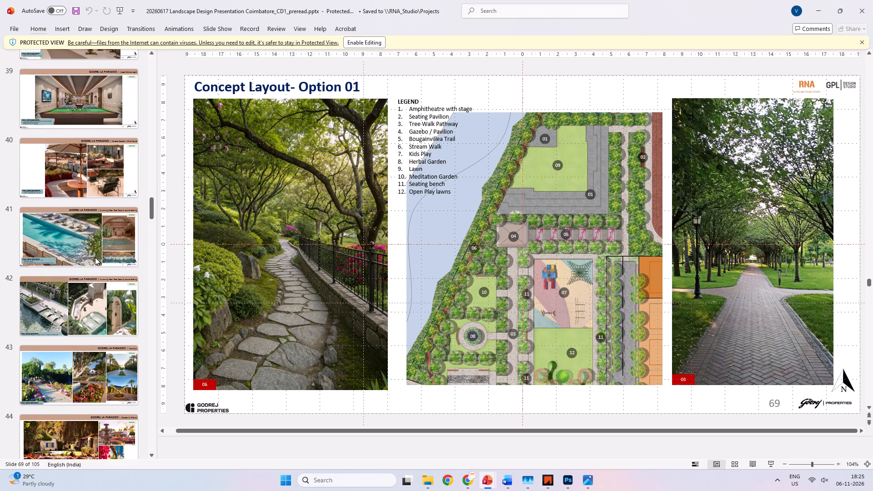
{"action": "left_click", "coordinate": [75, 238]}
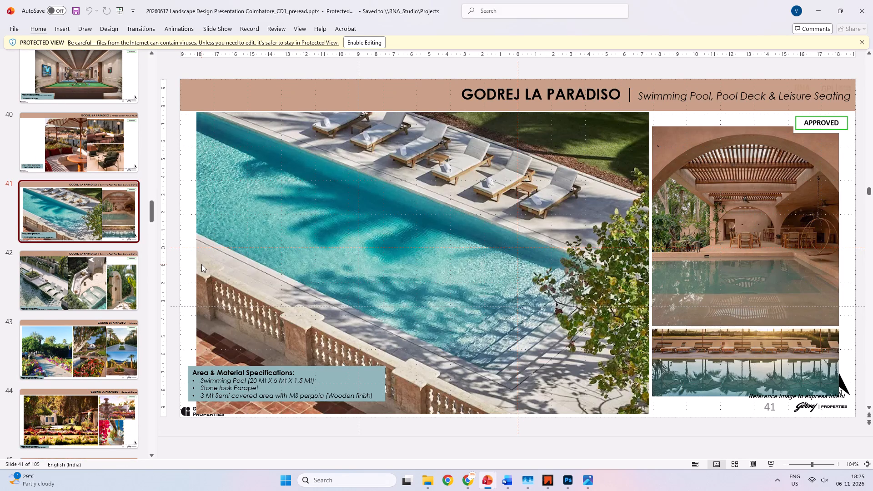
{"action": "left_click", "coordinate": [98, 272]}
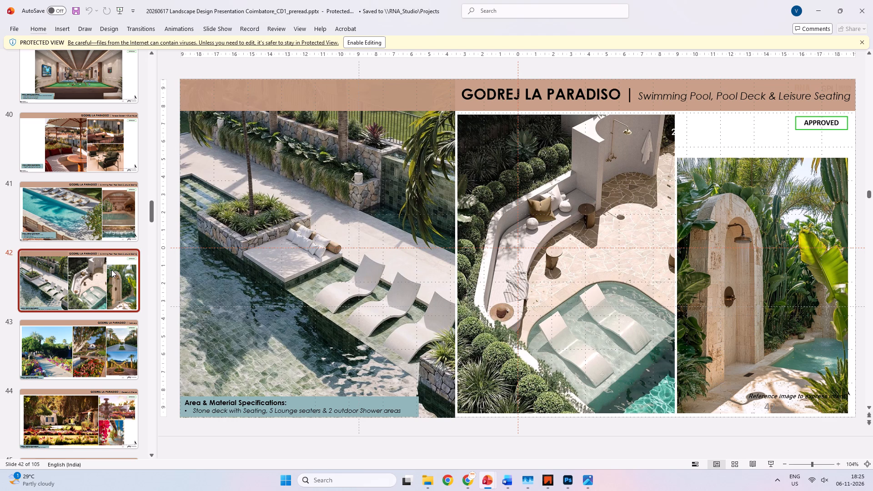
{"action": "left_click", "coordinate": [336, 272]}
{"action": "left_click", "coordinate": [404, 269]}
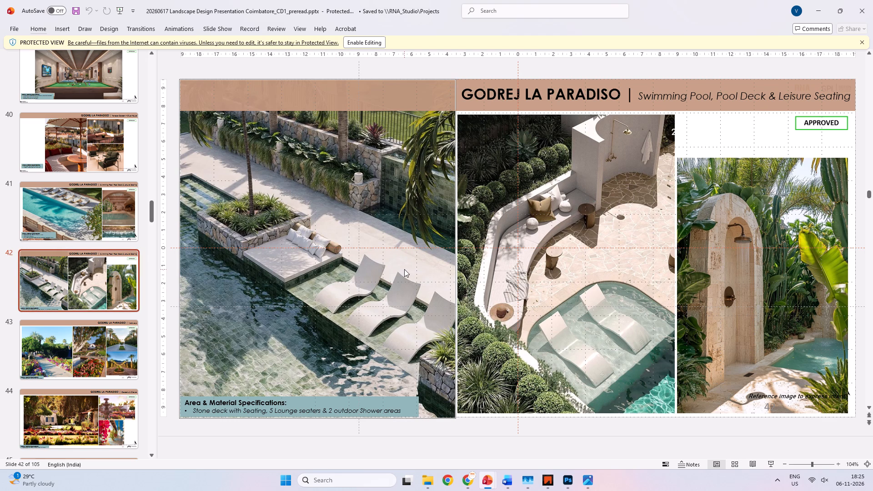
{"action": "left_click", "coordinate": [504, 246], "text": "ctrl"}
{"action": "left_click", "coordinate": [735, 211], "text": "ctrl"}
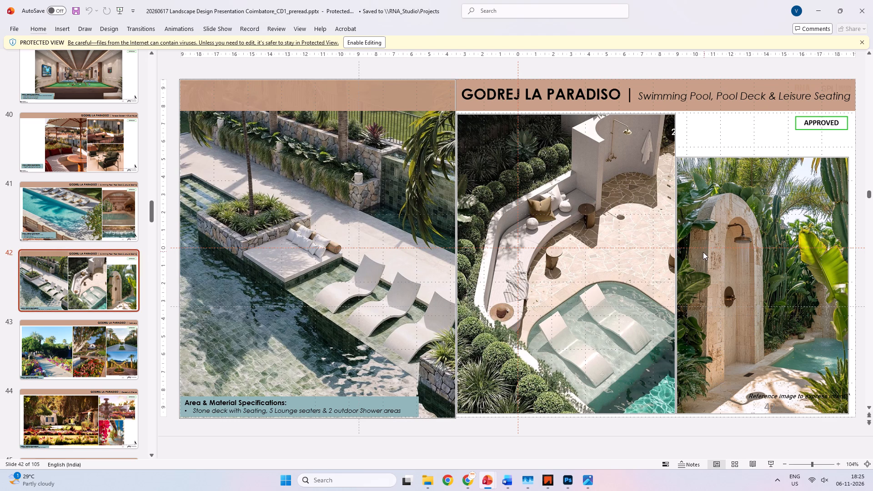
{"action": "key", "text": "ctrl+c"}
Switch to the Casa_Grand_Bhogaram deck and expand the collapsed section 4. The Club House.
{"action": "key", "text": "alt+Tab"}
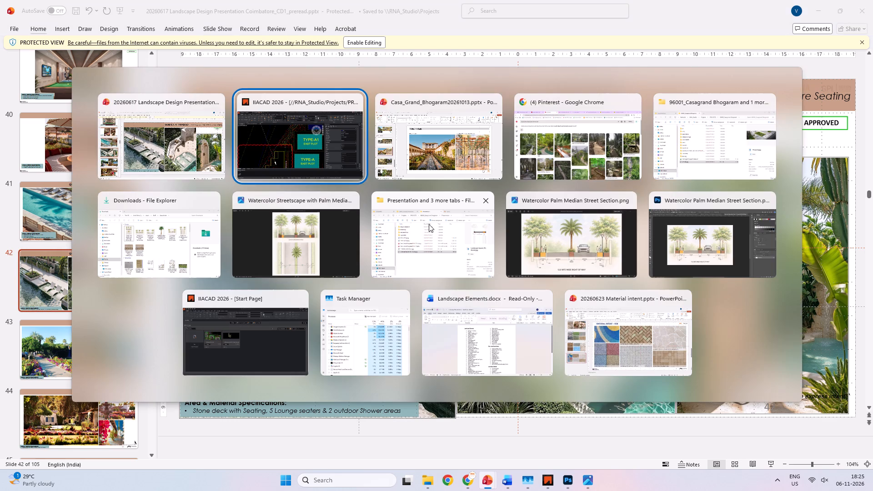
{"action": "key", "text": "alt+Tab"}
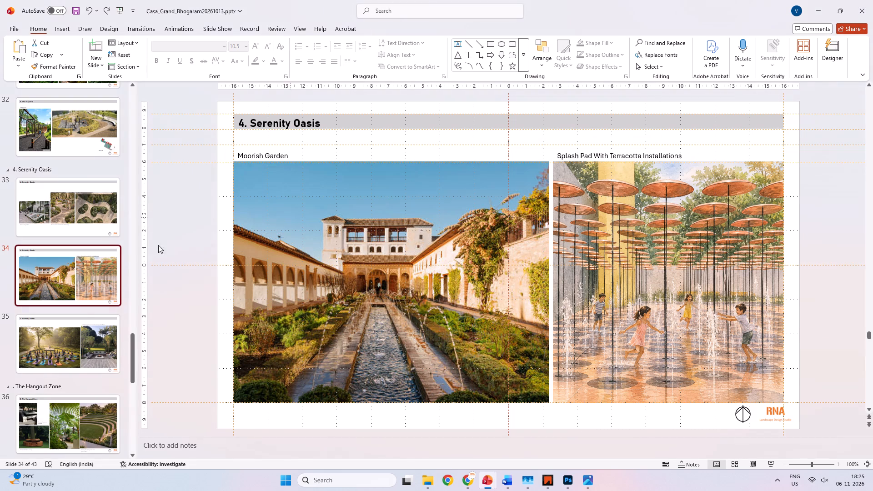
{"action": "scroll", "coordinate": [95, 282], "scroll_direction": "down", "scroll_amount": 17}
{"action": "scroll", "coordinate": [82, 276], "scroll_direction": "down", "scroll_amount": 5}
{"action": "scroll", "coordinate": [71, 300], "scroll_direction": "up", "scroll_amount": 2}
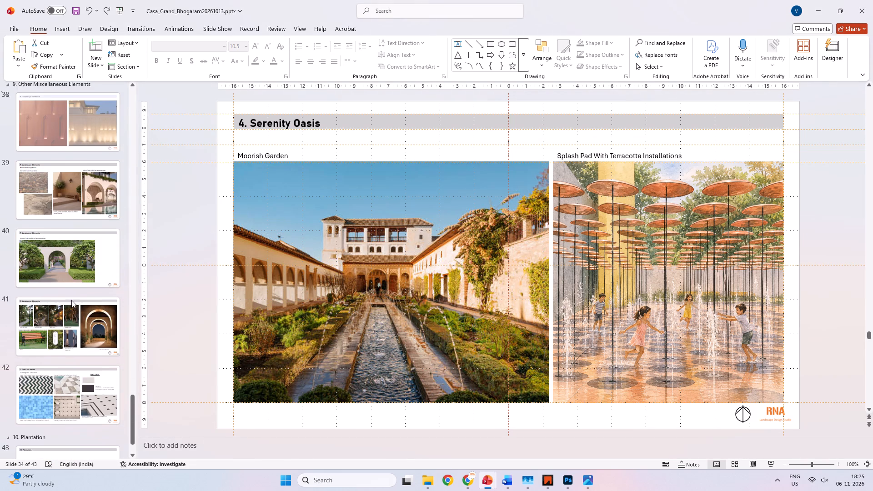
{"action": "scroll", "coordinate": [71, 300], "scroll_direction": "up", "scroll_amount": 20}
{"action": "scroll", "coordinate": [71, 300], "scroll_direction": "up", "scroll_amount": 11}
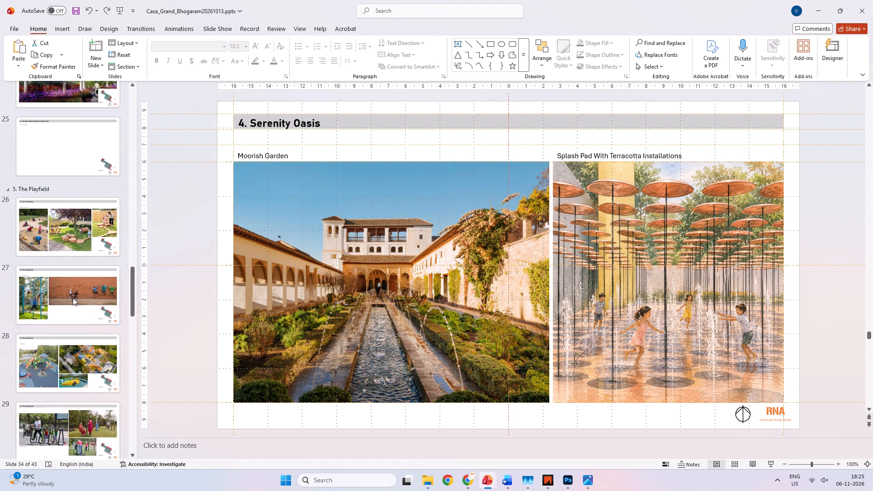
{"action": "scroll", "coordinate": [73, 298], "scroll_direction": "up", "scroll_amount": 14}
{"action": "scroll", "coordinate": [73, 298], "scroll_direction": "up", "scroll_amount": 15}
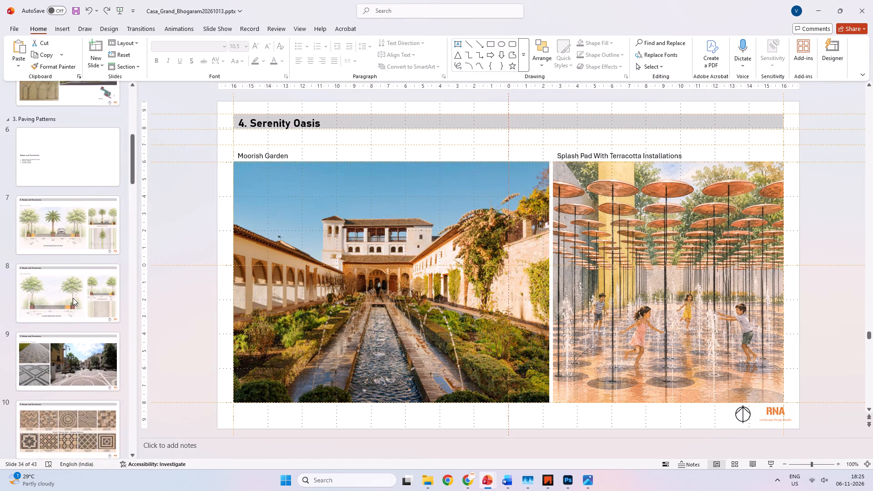
{"action": "scroll", "coordinate": [73, 298], "scroll_direction": "up", "scroll_amount": 4}
{"action": "scroll", "coordinate": [73, 298], "scroll_direction": "down", "scroll_amount": 11}
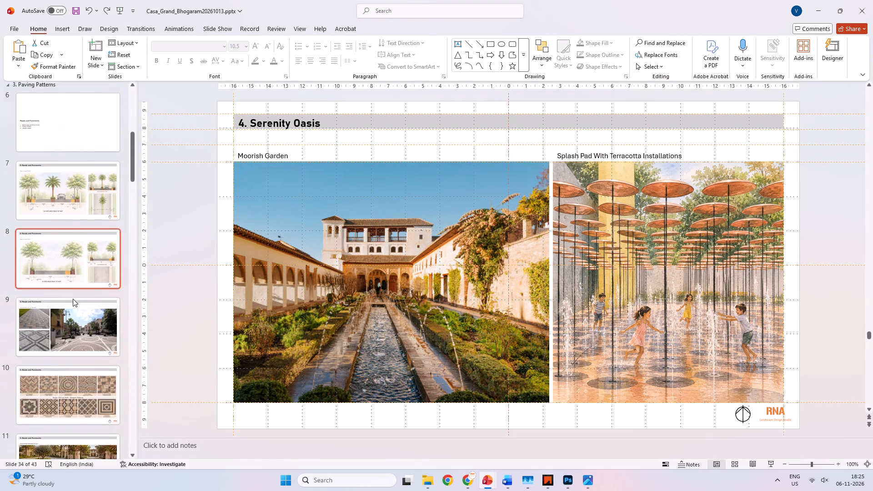
{"action": "scroll", "coordinate": [73, 299], "scroll_direction": "down", "scroll_amount": 9}
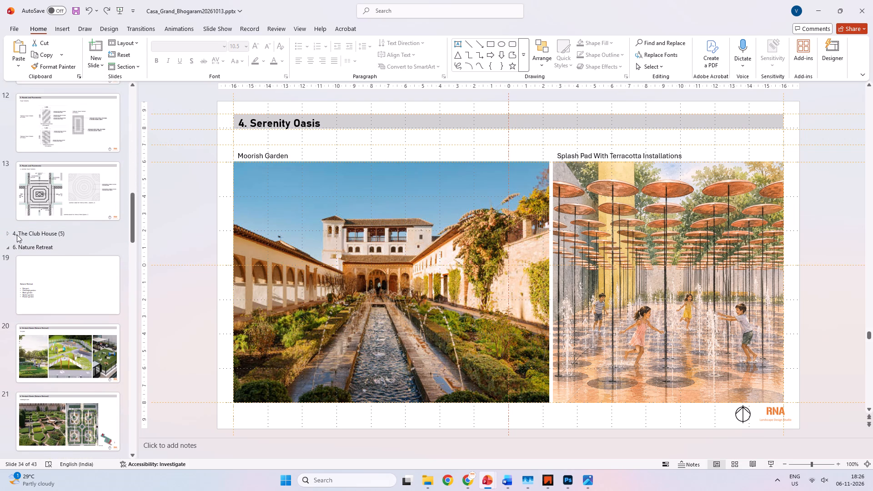
{"action": "left_click", "coordinate": [9, 232]}
Duplicate slide 18, the Swimming Pool - Mood Board slide of The Club house.
{"action": "scroll", "coordinate": [15, 251], "scroll_direction": "down", "scroll_amount": 12}
{"action": "scroll", "coordinate": [21, 258], "scroll_direction": "up", "scroll_amount": 3}
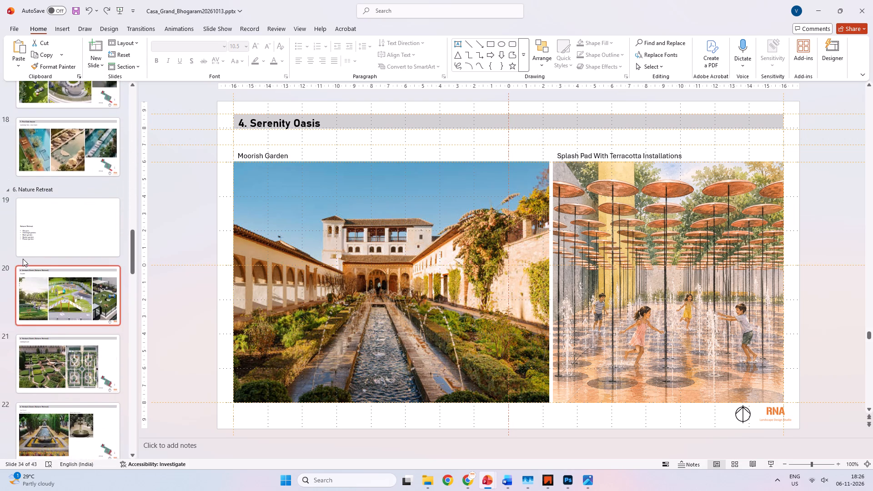
{"action": "scroll", "coordinate": [23, 259], "scroll_direction": "up", "scroll_amount": 1}
{"action": "left_click", "coordinate": [47, 256]}
{"action": "right_click", "coordinate": [72, 272]}
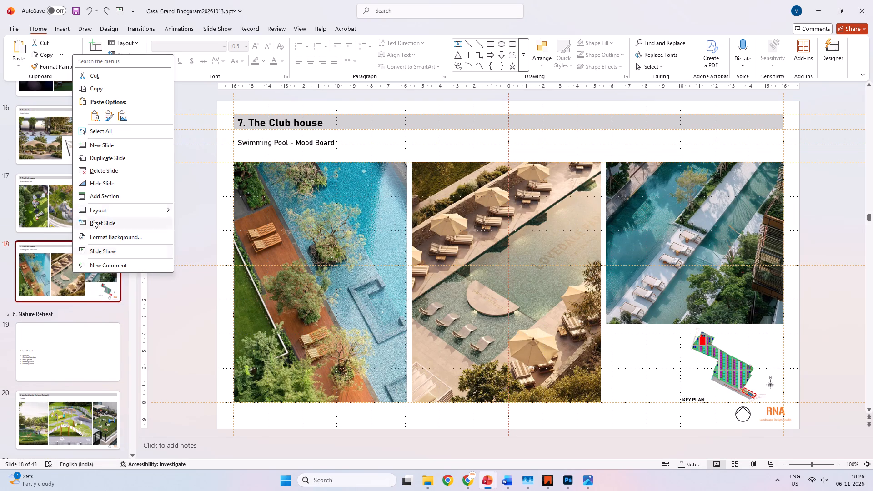
{"action": "left_click", "coordinate": [113, 157]}
Delete the three swimming pool images from the duplicated mood board slide.
{"action": "left_click", "coordinate": [318, 247]}
{"action": "key", "text": "Delete"}
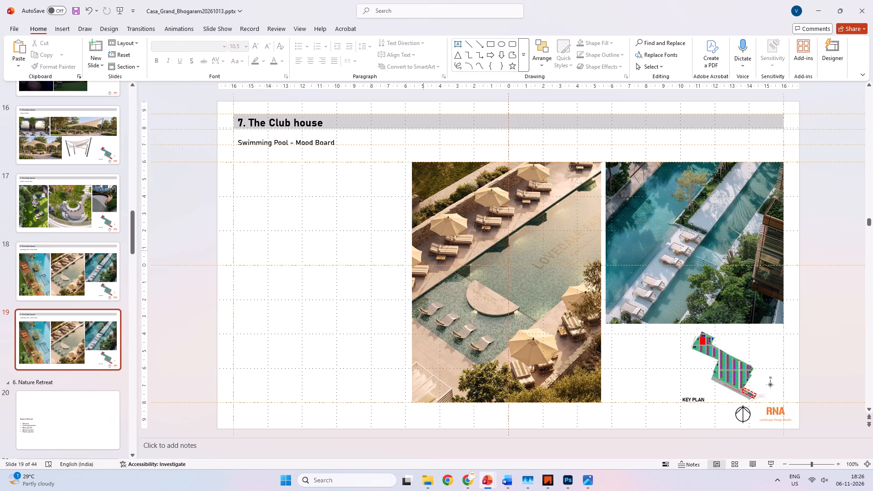
{"action": "left_click", "coordinate": [474, 247]}
{"action": "key", "text": "Delete"}
{"action": "left_click", "coordinate": [665, 238]}
{"action": "key", "text": "Delete"}
Paste the three copied images, align them to the slide's left margin guide and scale them down together to fit below the subtitle.
{"action": "key", "text": "ctrl+v"}
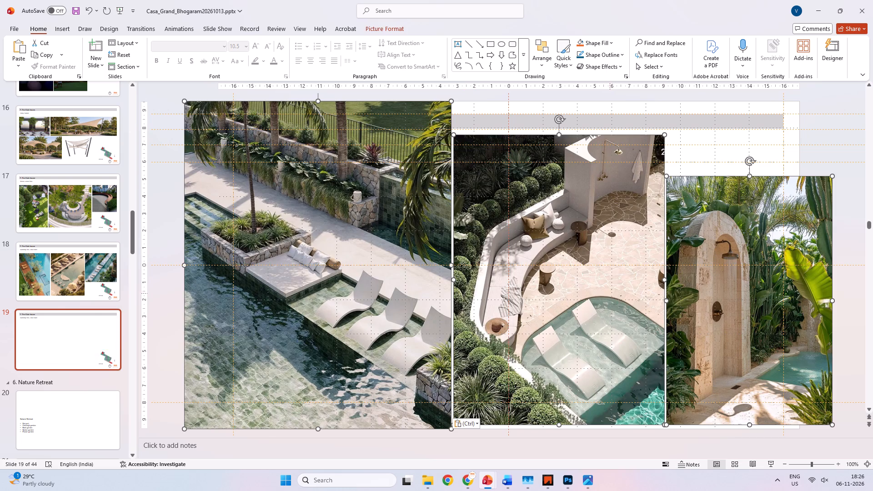
{"action": "left_click_drag", "start_coordinate": [399, 274], "coordinate": [450, 258]}
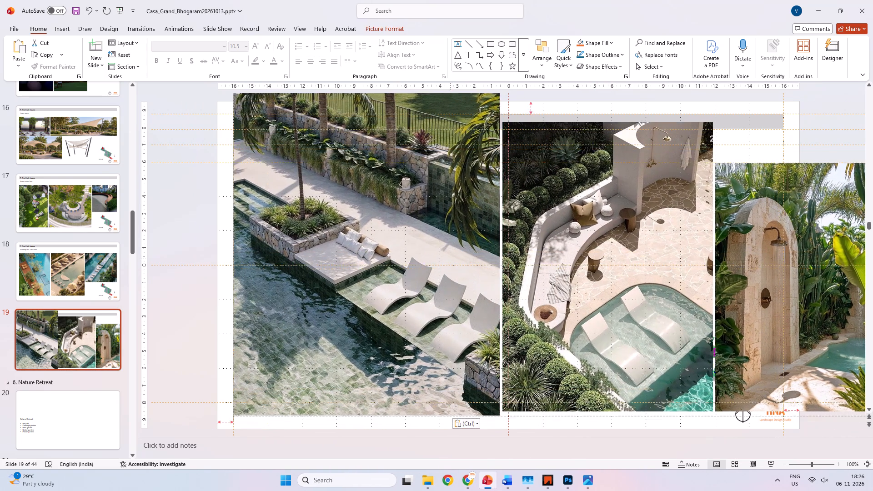
{"action": "left_click_drag", "start_coordinate": [450, 258], "coordinate": [448, 246]}
{"action": "scroll", "coordinate": [452, 277], "scroll_direction": "down", "scroll_amount": 2, "text": "ctrl"}
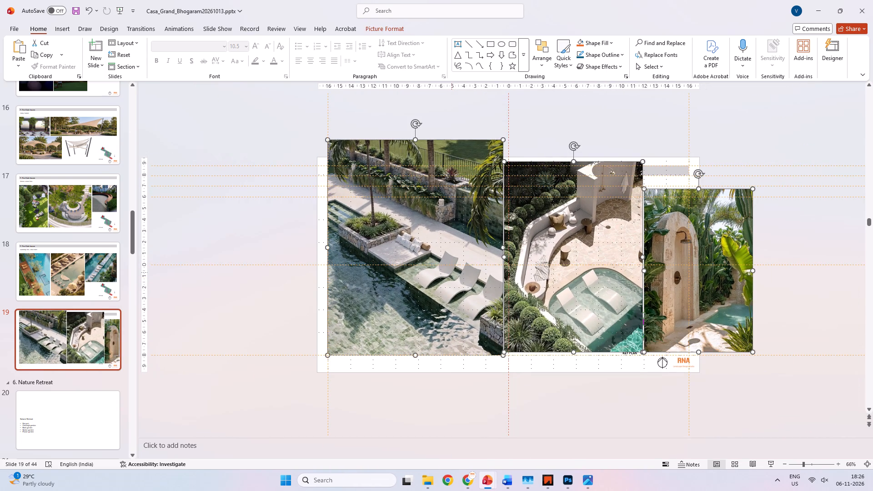
{"action": "left_click_drag", "start_coordinate": [502, 140], "coordinate": [467, 194], "text": "shift"}
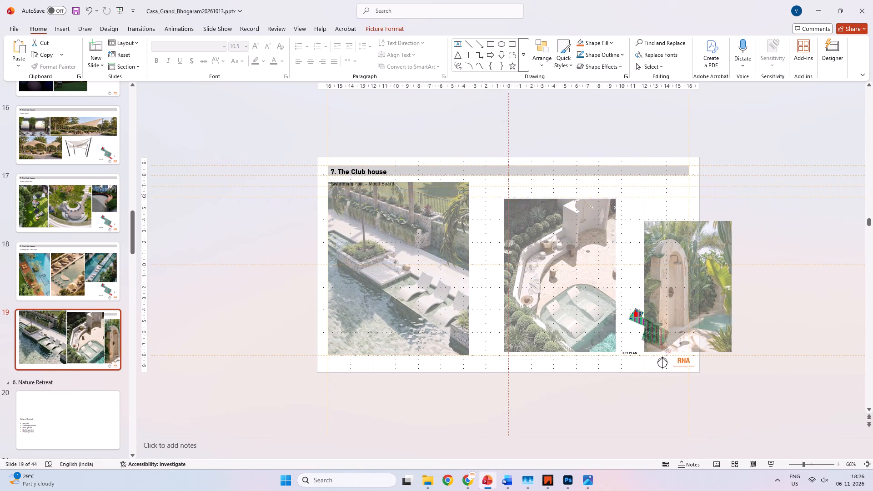
{"action": "left_click_drag", "start_coordinate": [467, 194], "coordinate": [444, 198], "text": "shift"}
Place the curved lounge seating image beside the pool deck image and enlarge it to the same height.
{"action": "left_click", "coordinate": [612, 199]}
{"action": "left_click_drag", "start_coordinate": [565, 234], "coordinate": [561, 234]}
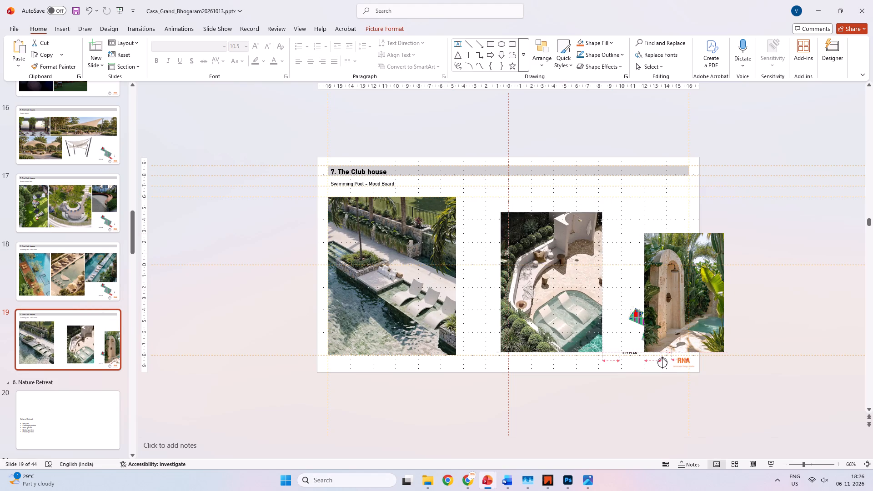
{"action": "left_click_drag", "start_coordinate": [561, 234], "coordinate": [519, 234]}
{"action": "left_click", "coordinate": [518, 235]}
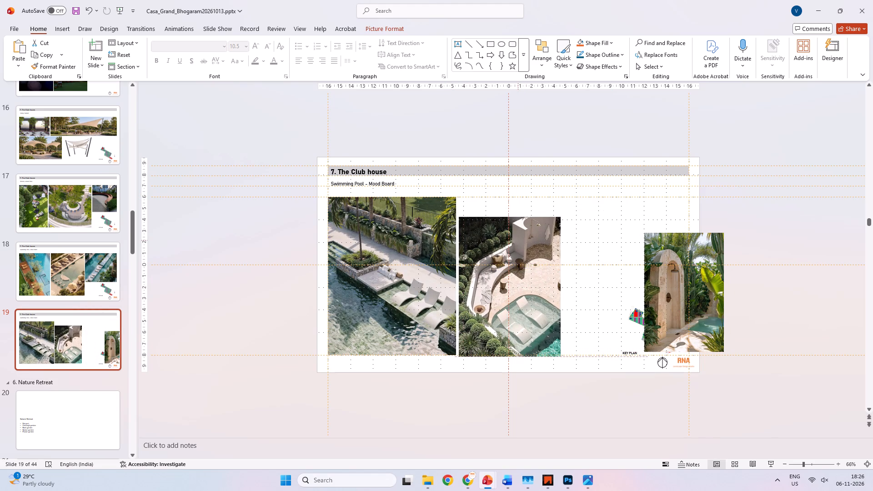
{"action": "left_click", "coordinate": [528, 247]}
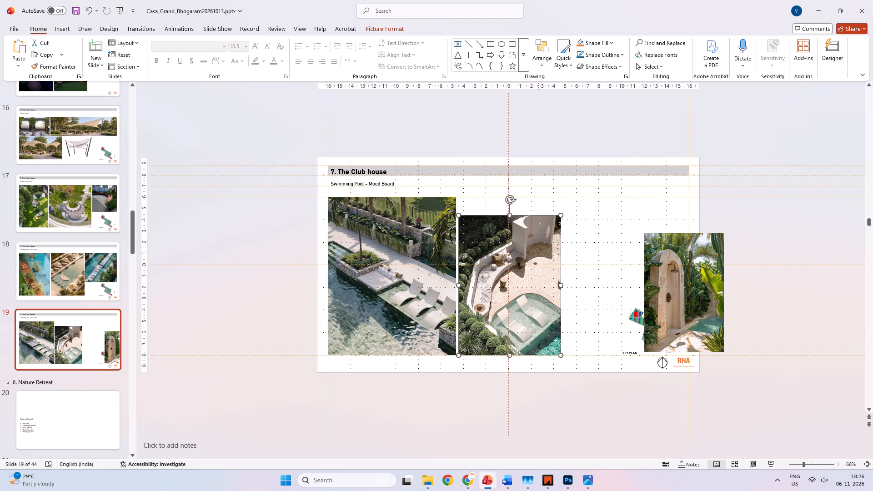
{"action": "scroll", "coordinate": [539, 236], "scroll_direction": "up", "scroll_amount": 2, "text": "ctrl+shift"}
{"action": "left_click", "coordinate": [554, 216]}
{"action": "left_click_drag", "start_coordinate": [587, 192], "coordinate": [594, 162], "text": "shift"}
Move the outdoor shower image beside the lounge seating image, aligned to the images' top edge.
{"action": "left_click", "coordinate": [639, 219]}
{"action": "left_click_drag", "start_coordinate": [736, 287], "coordinate": [732, 285]}
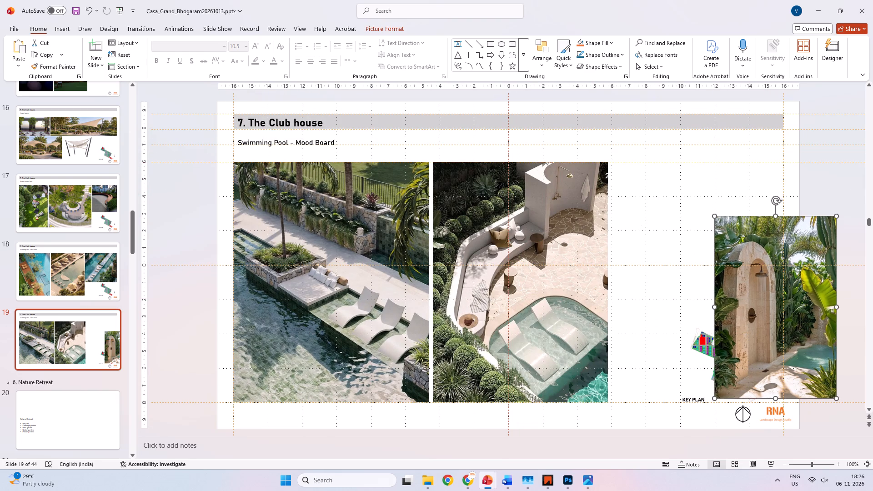
{"action": "left_click_drag", "start_coordinate": [749, 299], "coordinate": [648, 245]}
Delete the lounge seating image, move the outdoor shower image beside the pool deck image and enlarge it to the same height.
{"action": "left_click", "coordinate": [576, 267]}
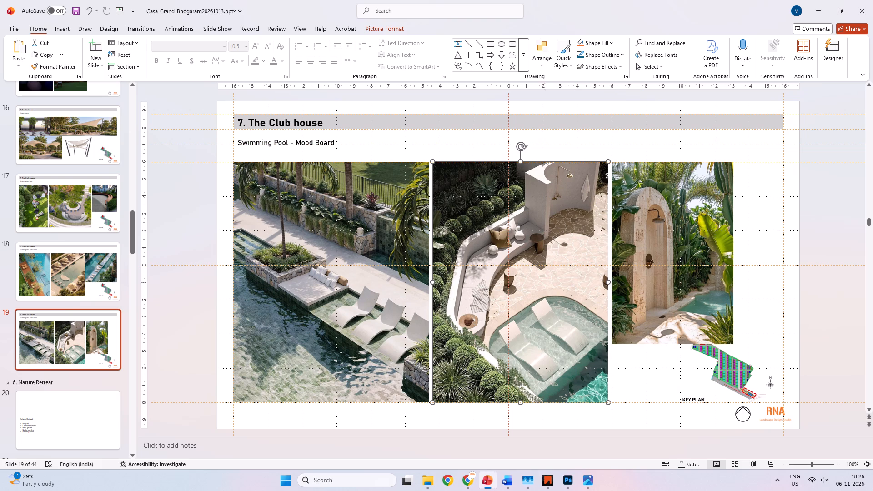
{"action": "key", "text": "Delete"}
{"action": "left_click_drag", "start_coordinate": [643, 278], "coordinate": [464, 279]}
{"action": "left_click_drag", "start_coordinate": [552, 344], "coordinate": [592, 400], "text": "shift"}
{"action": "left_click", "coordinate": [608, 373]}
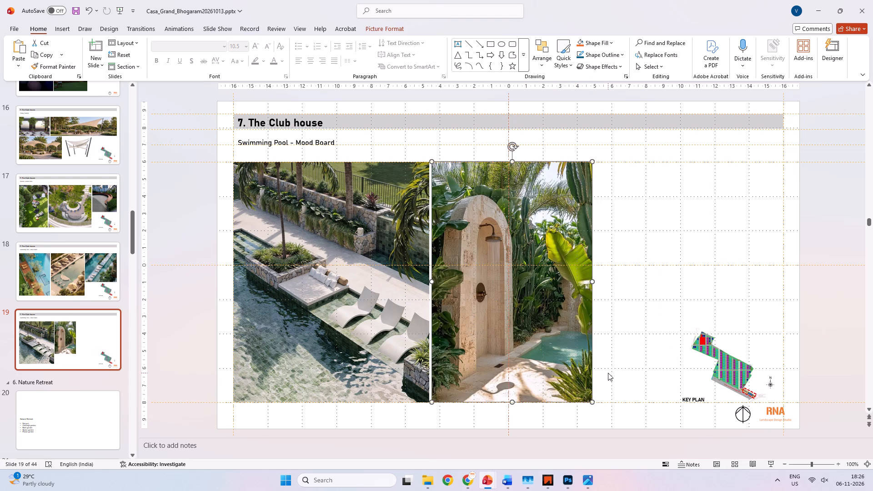
Switch to the Landscape Design Presentation Coimbatore deck and examine the Godrej La Paradiso slides around slide 42 for another reference image.
{"action": "key", "text": "alt+Tab"}
{"action": "scroll", "coordinate": [618, 346], "scroll_direction": "down", "scroll_amount": 1}
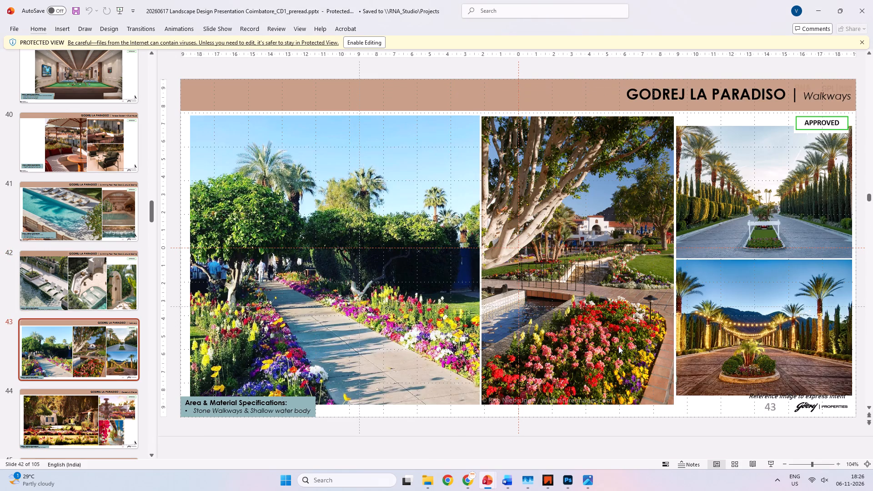
{"action": "scroll", "coordinate": [618, 346], "scroll_direction": "up", "scroll_amount": 2}
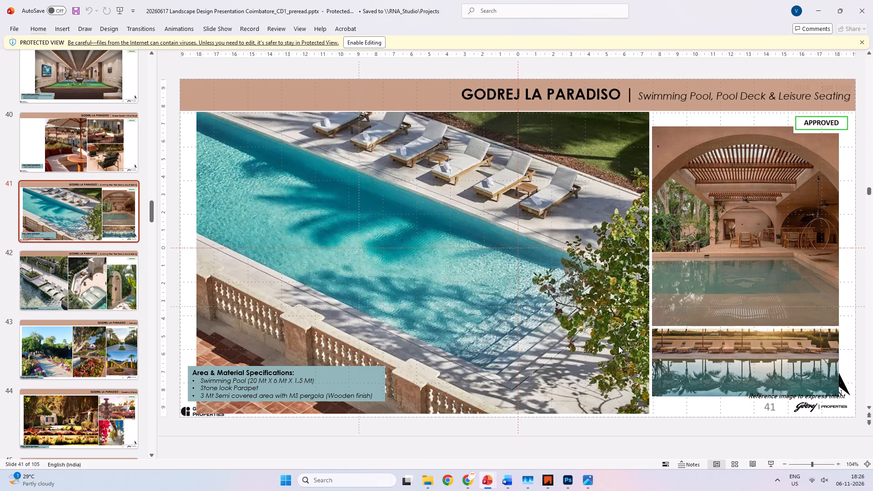
{"action": "scroll", "coordinate": [618, 346], "scroll_direction": "up", "scroll_amount": 2}
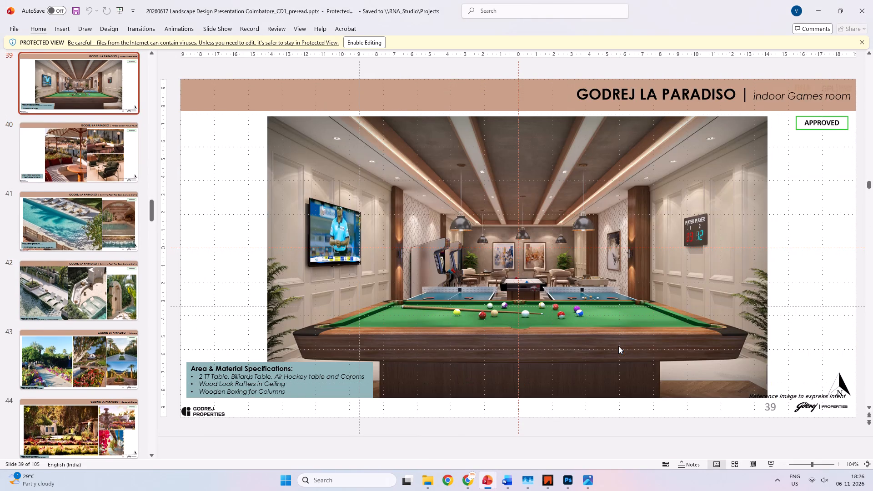
{"action": "scroll", "coordinate": [618, 346], "scroll_direction": "up", "scroll_amount": 1}
{"action": "scroll", "coordinate": [618, 346], "scroll_direction": "down", "scroll_amount": 4}
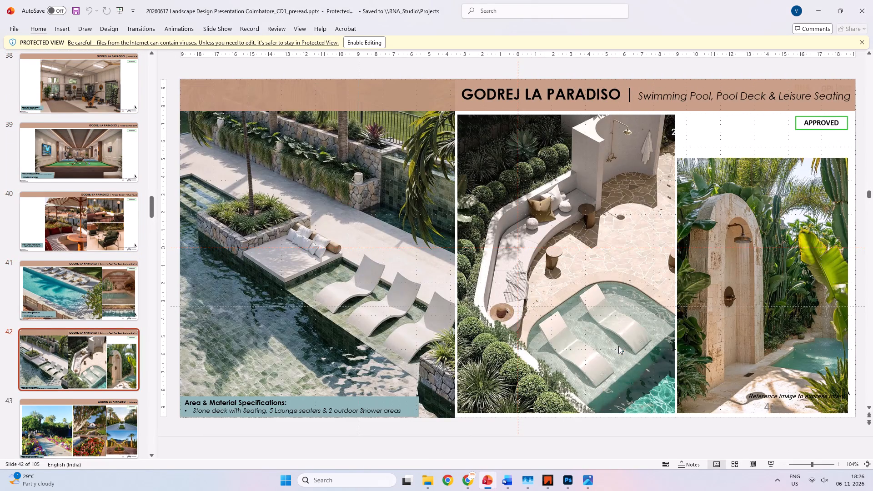
{"action": "scroll", "coordinate": [618, 346], "scroll_direction": "down", "scroll_amount": 2}
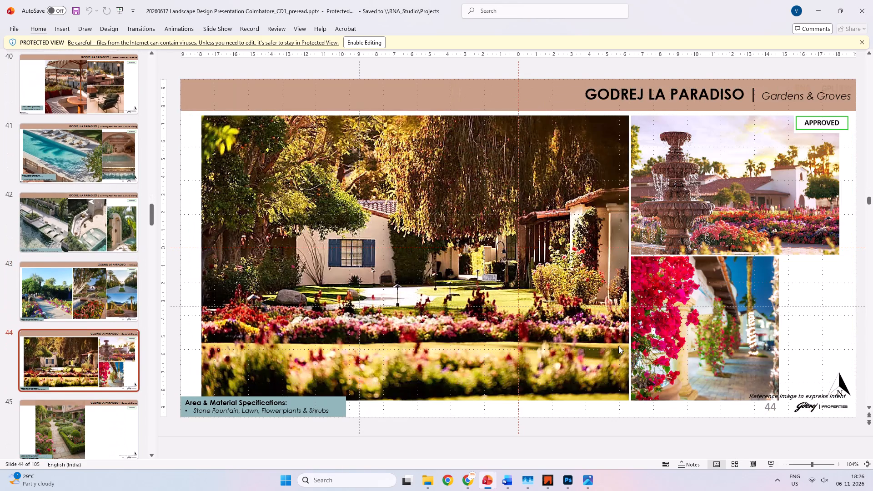
{"action": "scroll", "coordinate": [618, 346], "scroll_direction": "up", "scroll_amount": 2}
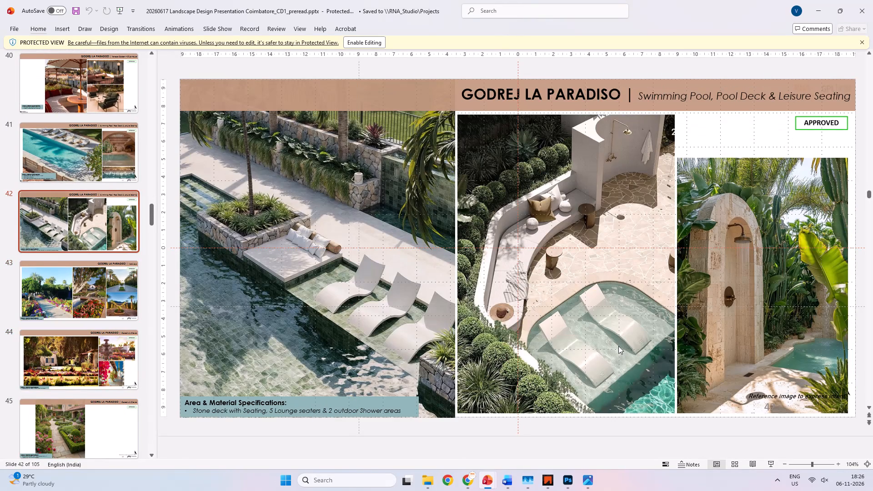
{"action": "scroll", "coordinate": [618, 346], "scroll_direction": "down", "scroll_amount": 2}
{"action": "scroll", "coordinate": [618, 346], "scroll_direction": "up", "scroll_amount": 1}
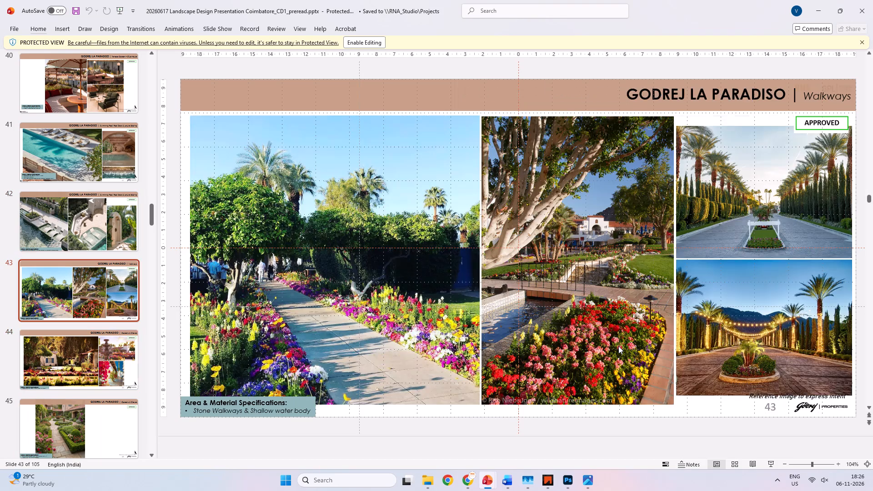
Return to the Casa_Grand_Bhogaram deck and compare the original pool mood board on slide 18 with the duplicate on slide 19.
{"action": "key", "text": "alt+Tab"}
{"action": "left_click", "coordinate": [651, 294]}
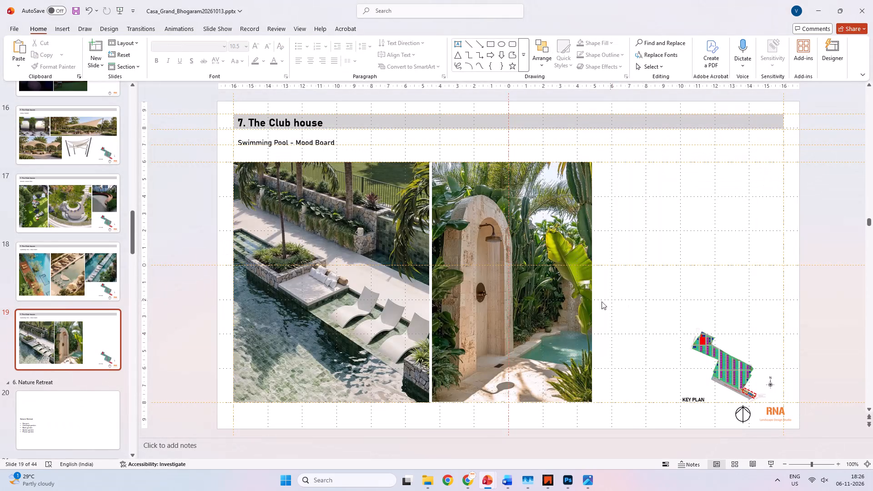
{"action": "left_click", "coordinate": [90, 264]}
{"action": "left_click", "coordinate": [630, 359]}
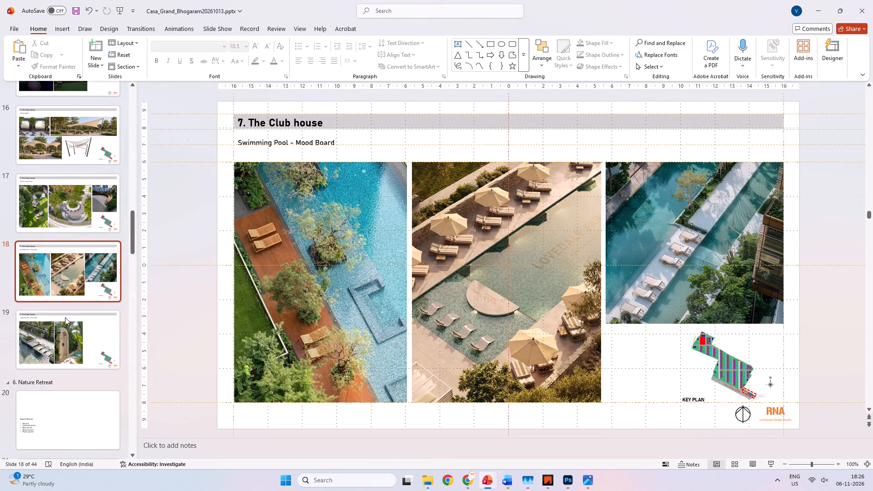
{"action": "left_click", "coordinate": [94, 339]}
{"action": "key", "text": "alt+Tab"}
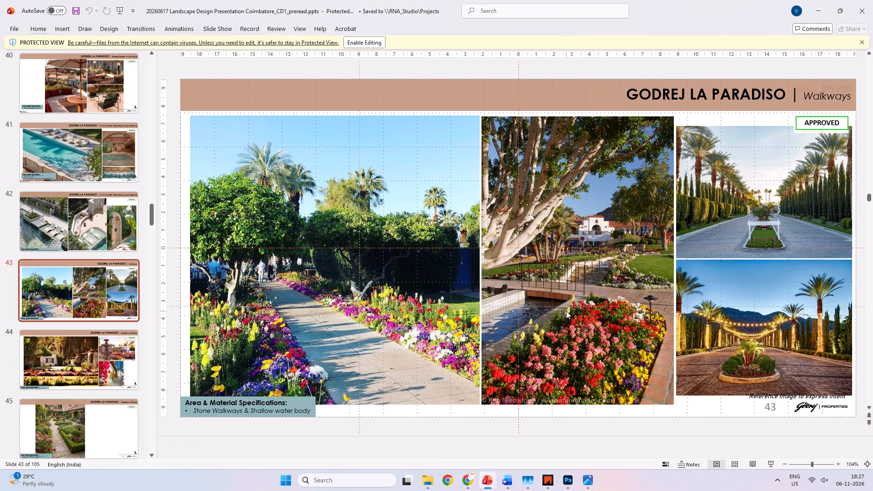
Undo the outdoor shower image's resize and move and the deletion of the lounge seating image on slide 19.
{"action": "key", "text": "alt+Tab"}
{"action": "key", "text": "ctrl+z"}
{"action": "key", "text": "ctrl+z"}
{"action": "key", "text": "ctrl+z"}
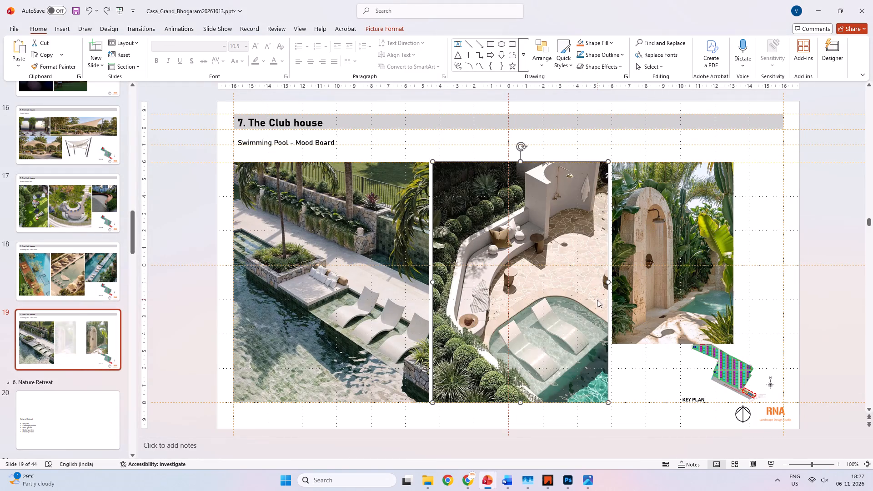
Move the outdoor shower image next to the pool deck image and the lounge seating image against the slide's right margin guide.
{"action": "left_click_drag", "start_coordinate": [673, 304], "coordinate": [602, 302]}
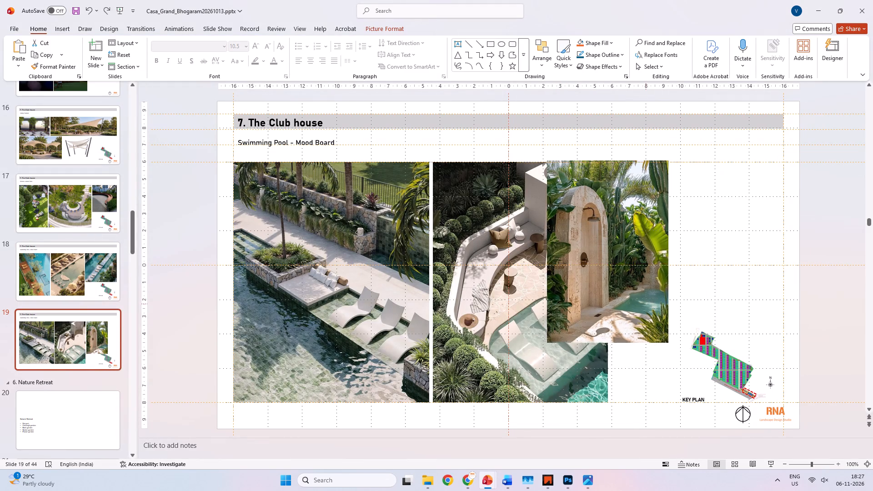
{"action": "left_click_drag", "start_coordinate": [602, 302], "coordinate": [496, 303]}
{"action": "left_click", "coordinate": [596, 330]}
{"action": "left_click_drag", "start_coordinate": [575, 316], "coordinate": [670, 314], "text": "shift"}
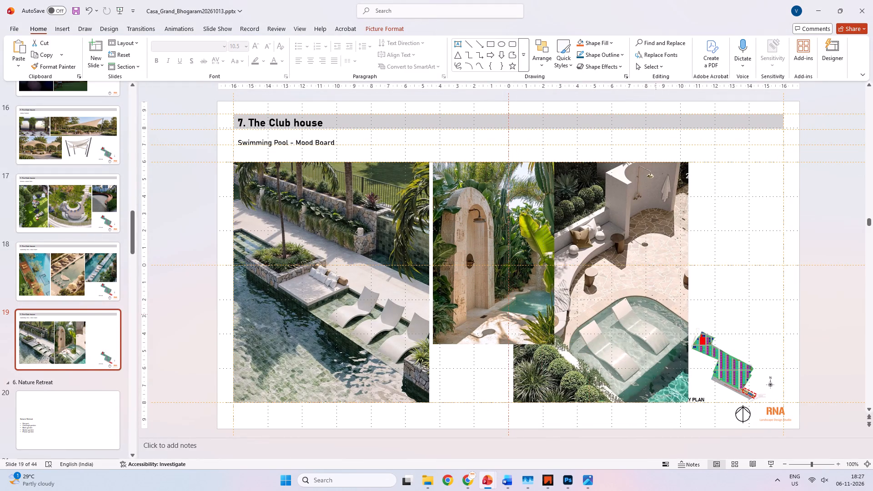
{"action": "left_click_drag", "start_coordinate": [670, 314], "coordinate": [753, 312], "text": "shift"}
Enlarge the outdoor shower image proportionally to match the height of the neighbouring images.
{"action": "left_click", "coordinate": [583, 304]}
{"action": "left_click", "coordinate": [523, 319]}
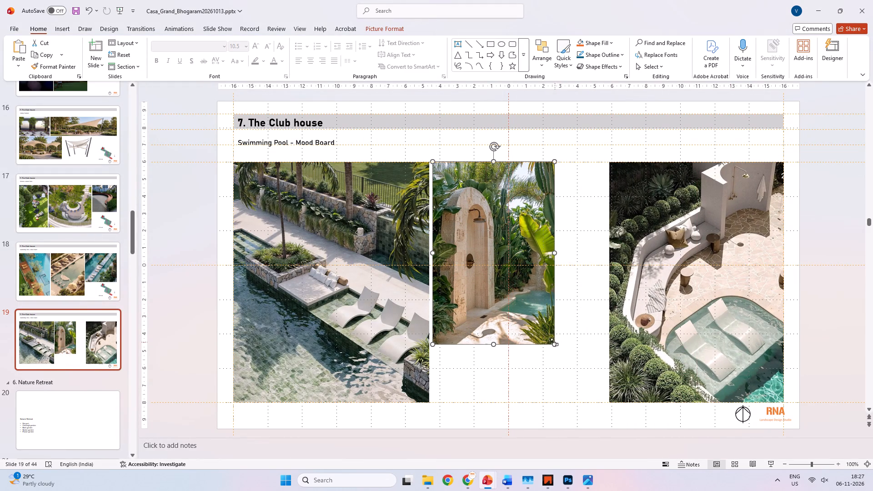
{"action": "left_click_drag", "start_coordinate": [554, 342], "coordinate": [594, 396], "text": "shift"}
{"action": "left_click", "coordinate": [641, 360]}
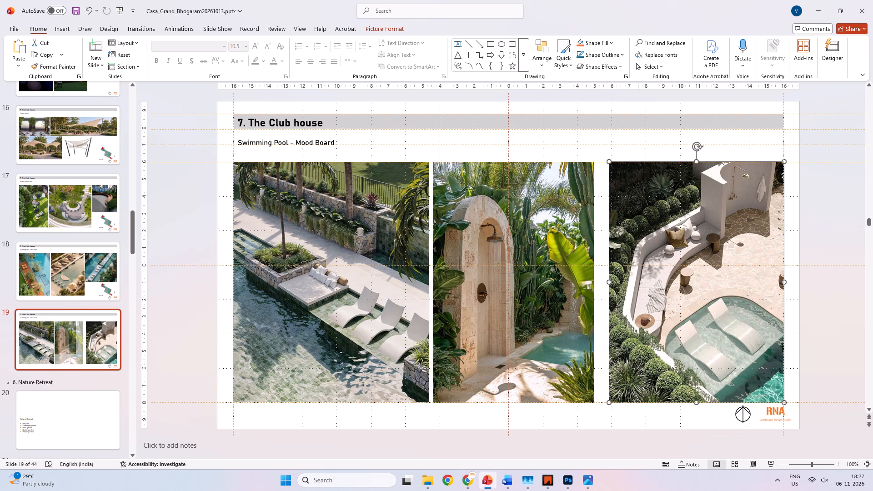
Crop the lower part of the lounge seating image on slide 19 to uncover the key plan beneath it.
{"action": "right_click", "coordinate": [646, 367]}
{"action": "left_click", "coordinate": [697, 388]}
{"action": "left_click_drag", "start_coordinate": [696, 401], "coordinate": [684, 352]}
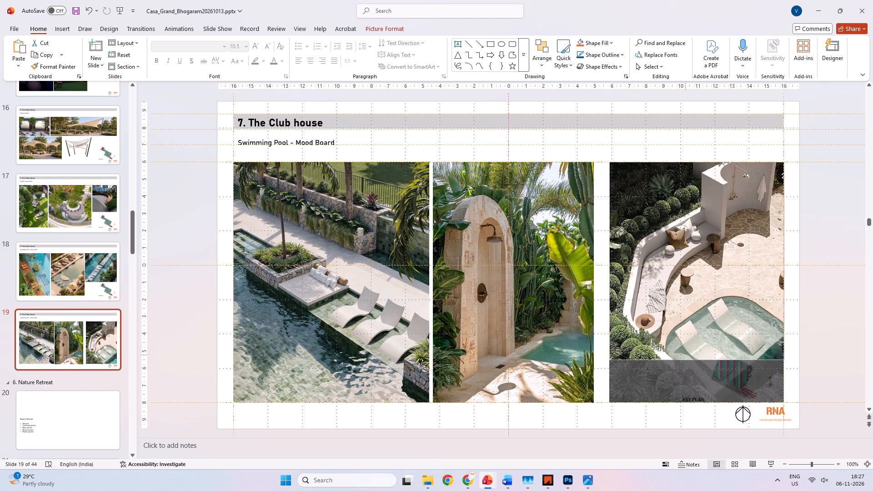
{"action": "left_click_drag", "start_coordinate": [684, 352], "coordinate": [672, 305]}
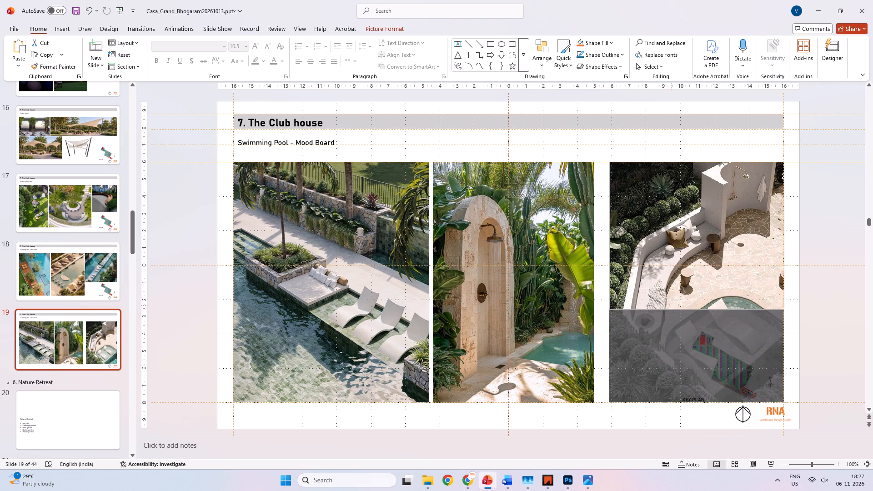
{"action": "left_click_drag", "start_coordinate": [672, 305], "coordinate": [671, 306]}
{"action": "left_click", "coordinate": [671, 306]}
{"action": "left_click", "coordinate": [816, 304]}
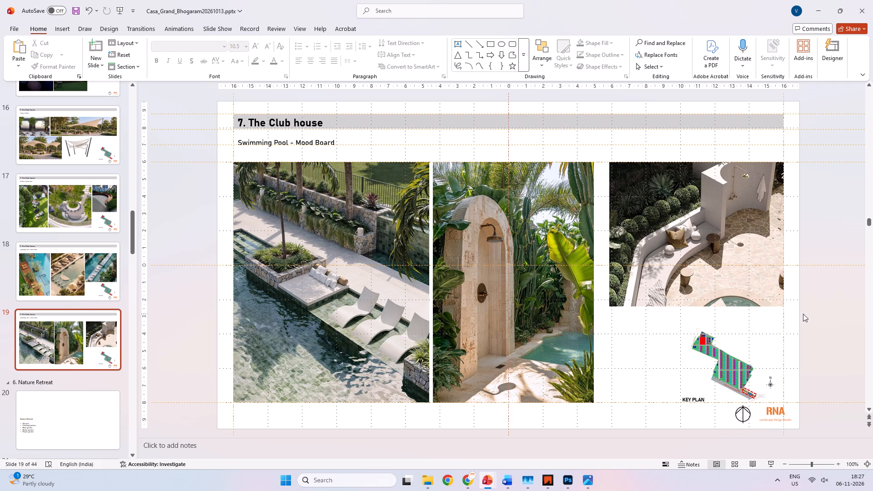
Enlarge the cropped lounge seating image proportionally until only a narrow gap separates it from the outdoor shower image, and save the presentation.
{"action": "left_click", "coordinate": [654, 290]}
{"action": "left_click", "coordinate": [612, 306], "text": "shift"}
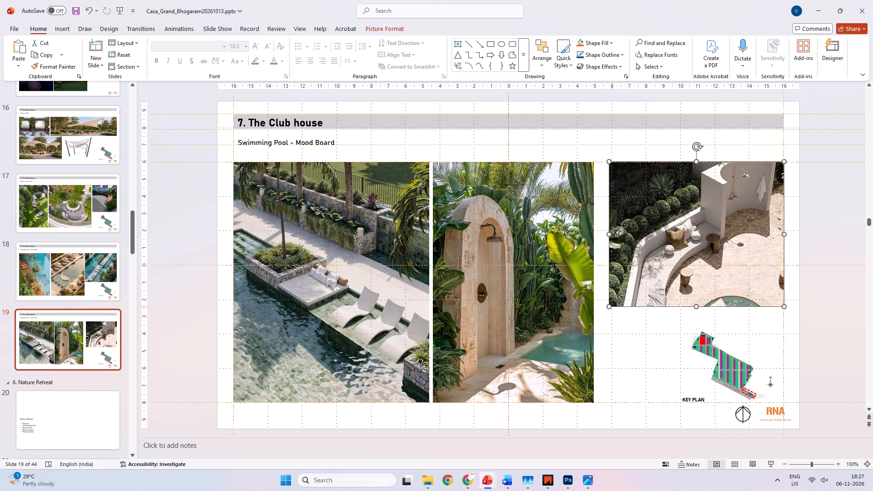
{"action": "left_click_drag", "start_coordinate": [609, 306], "coordinate": [602, 316], "text": "shift"}
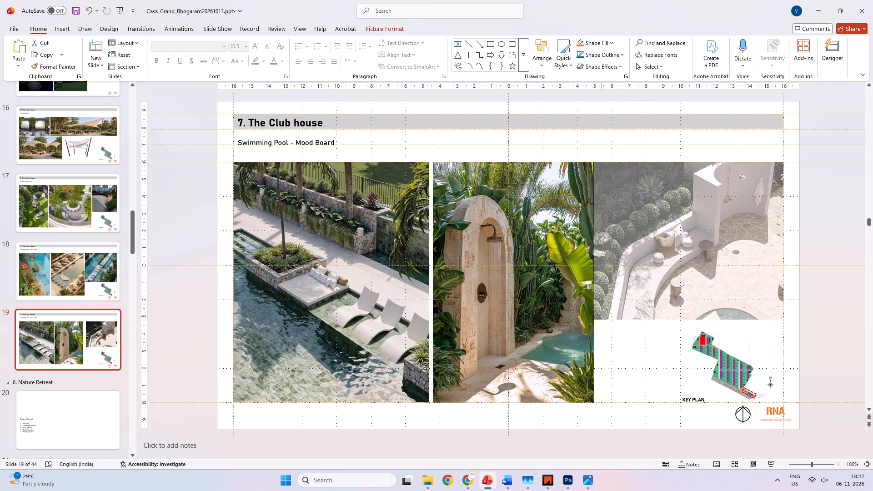
{"action": "left_click_drag", "start_coordinate": [602, 316], "coordinate": [598, 312], "text": "shift"}
{"action": "left_click", "coordinate": [623, 350]}
{"action": "key", "text": "ctrl+s"}
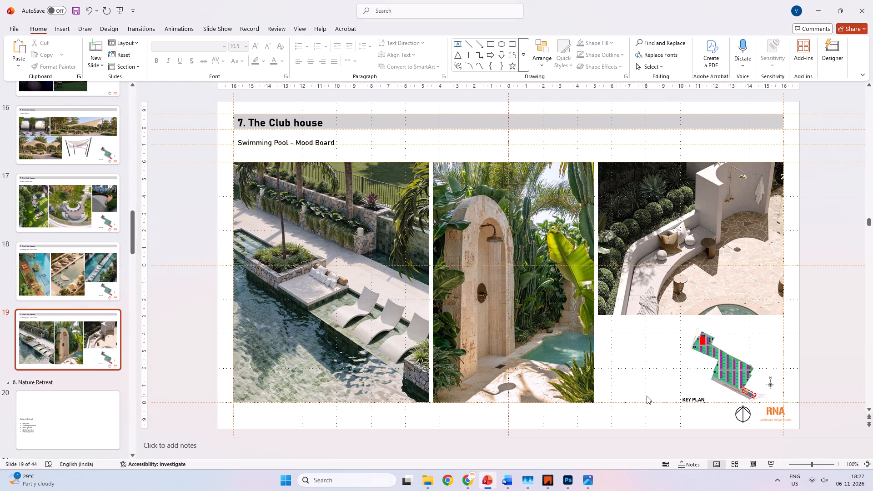
Review the Roads and Pavements slides 6 to 13, covering the right-of-way sections, paving patterns and junction details.
{"action": "scroll", "coordinate": [74, 224], "scroll_direction": "up", "scroll_amount": 8}
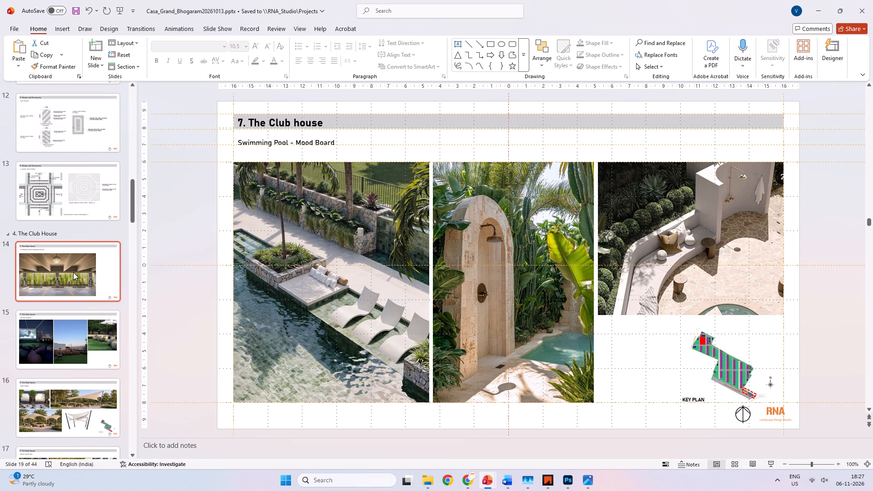
{"action": "scroll", "coordinate": [75, 275], "scroll_direction": "up", "scroll_amount": 13}
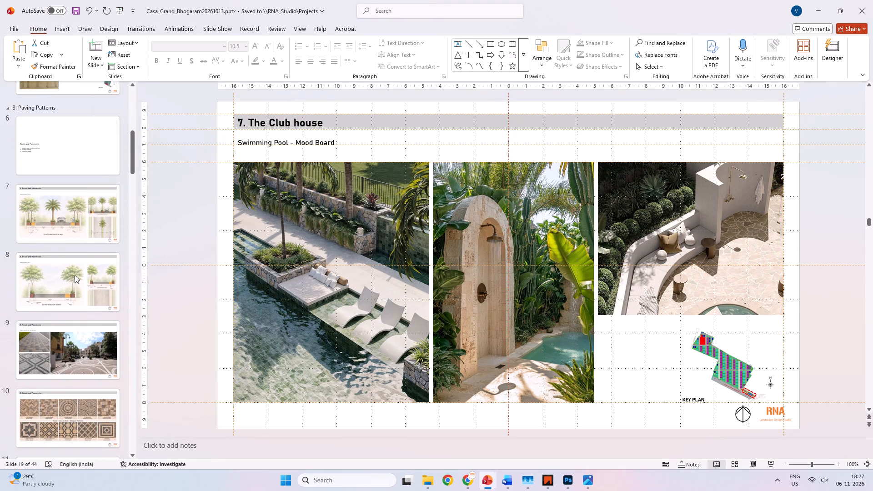
{"action": "scroll", "coordinate": [75, 275], "scroll_direction": "up", "scroll_amount": 4}
{"action": "left_click", "coordinate": [78, 288]}
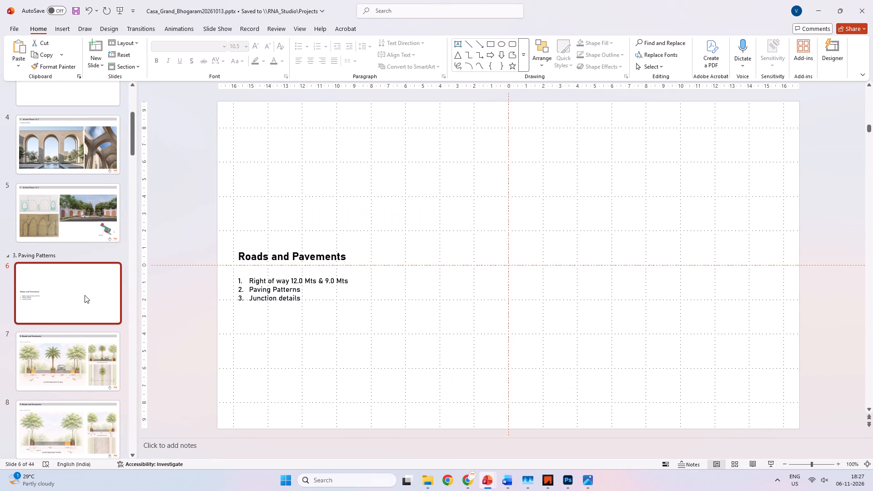
{"action": "scroll", "coordinate": [85, 295], "scroll_direction": "down", "scroll_amount": 3}
{"action": "left_click", "coordinate": [93, 267]}
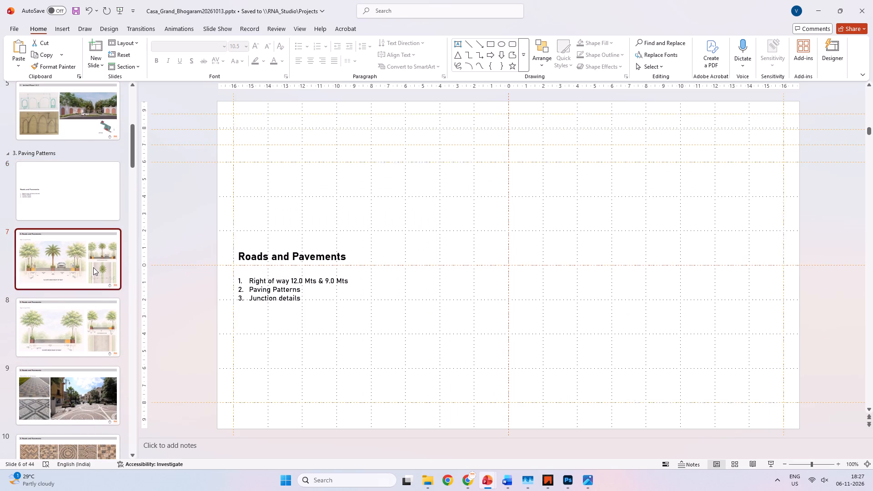
{"action": "left_click", "coordinate": [106, 317]}
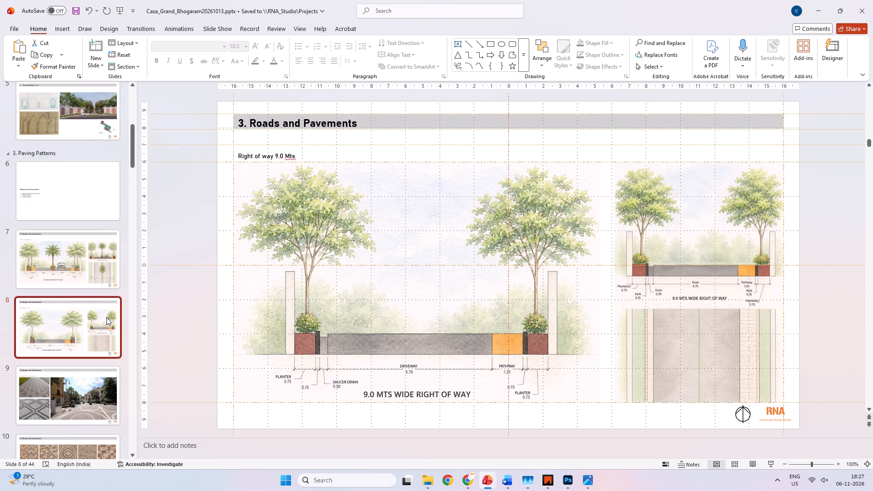
{"action": "left_click", "coordinate": [73, 262]}
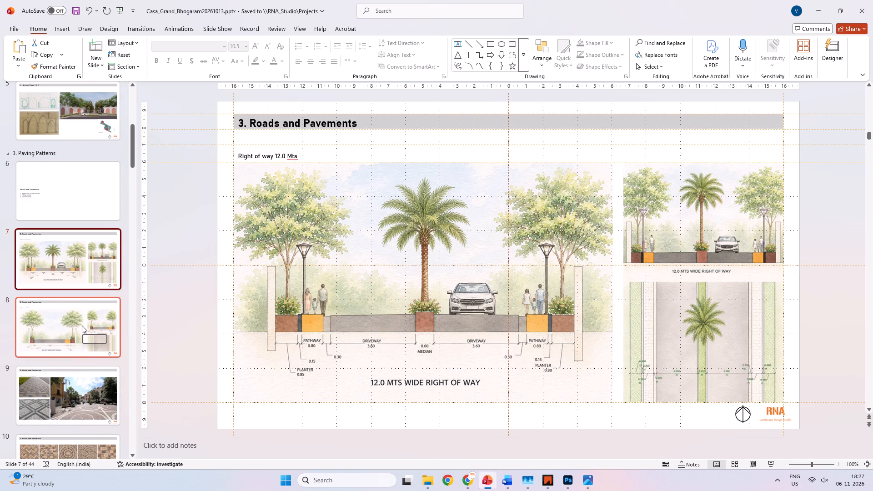
{"action": "left_click", "coordinate": [82, 326]}
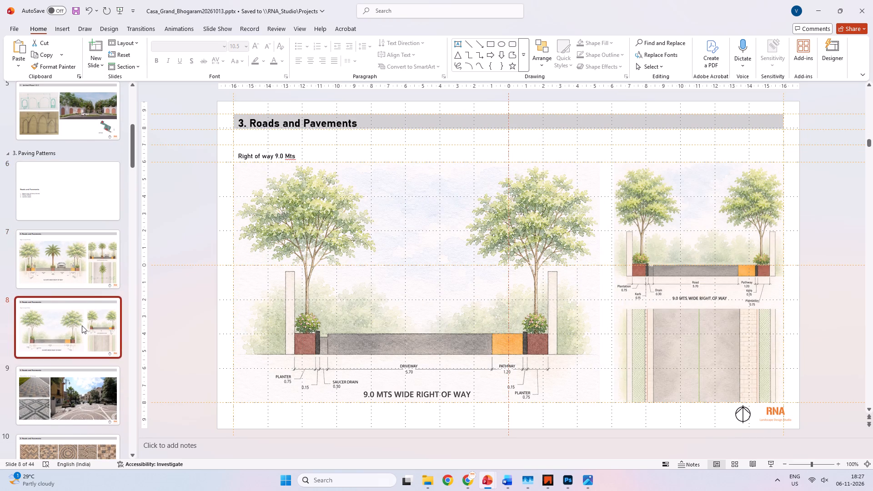
{"action": "scroll", "coordinate": [82, 326], "scroll_direction": "down", "scroll_amount": 3}
{"action": "left_click", "coordinate": [76, 291]}
{"action": "scroll", "coordinate": [78, 296], "scroll_direction": "up", "scroll_amount": 1}
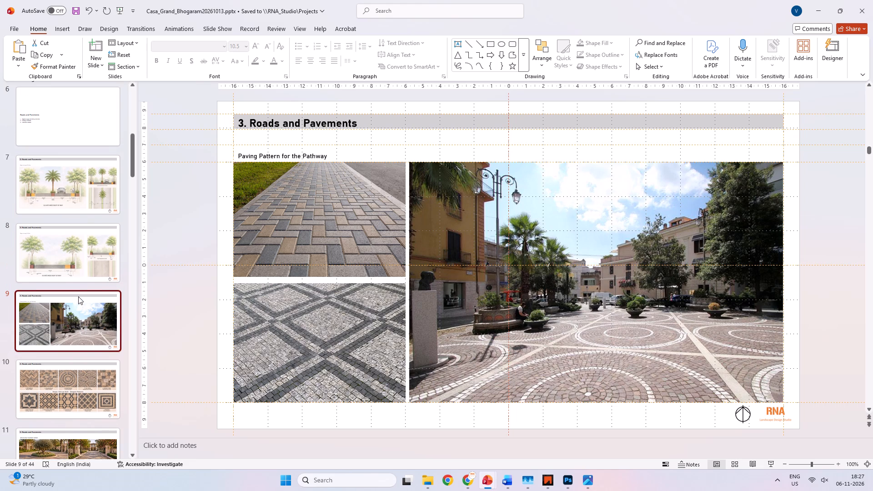
{"action": "left_click", "coordinate": [74, 267]}
{"action": "scroll", "coordinate": [75, 273], "scroll_direction": "up", "scroll_amount": 5}
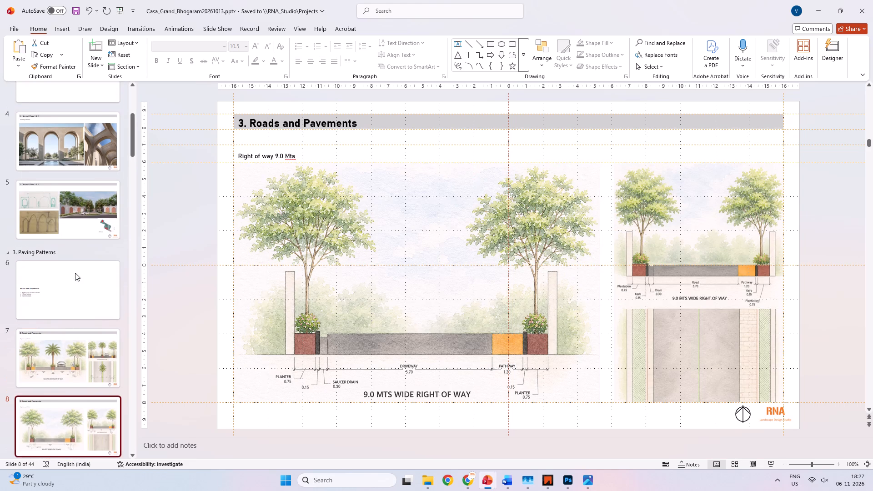
{"action": "scroll", "coordinate": [75, 275], "scroll_direction": "up", "scroll_amount": 5}
{"action": "scroll", "coordinate": [76, 276], "scroll_direction": "down", "scroll_amount": 4}
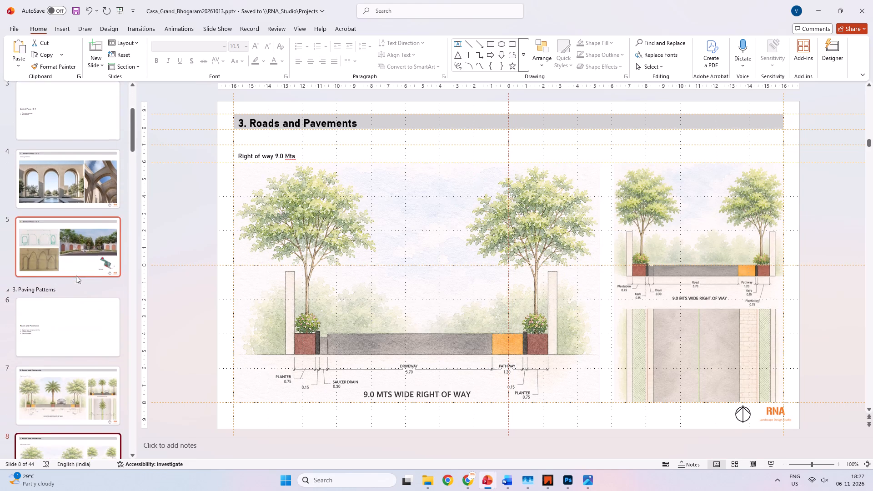
{"action": "scroll", "coordinate": [76, 276], "scroll_direction": "down", "scroll_amount": 7}
{"action": "left_click", "coordinate": [72, 218]}
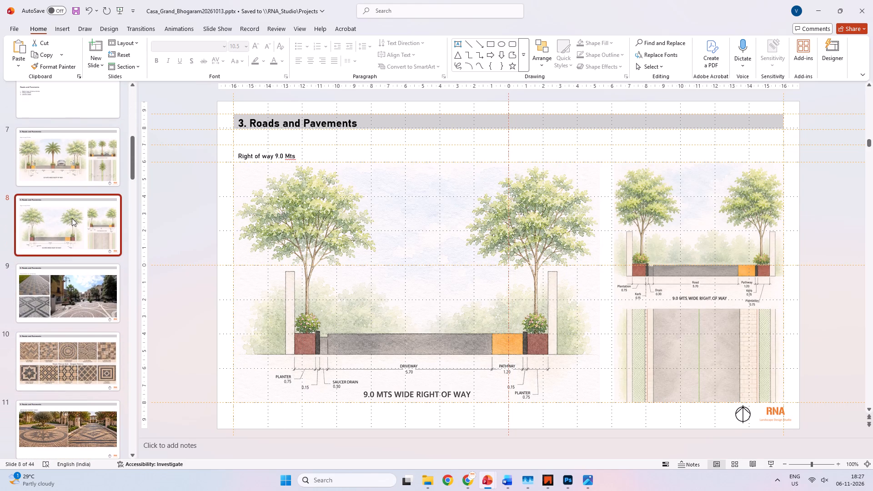
{"action": "scroll", "coordinate": [78, 236], "scroll_direction": "down", "scroll_amount": 2}
{"action": "left_click", "coordinate": [75, 236]}
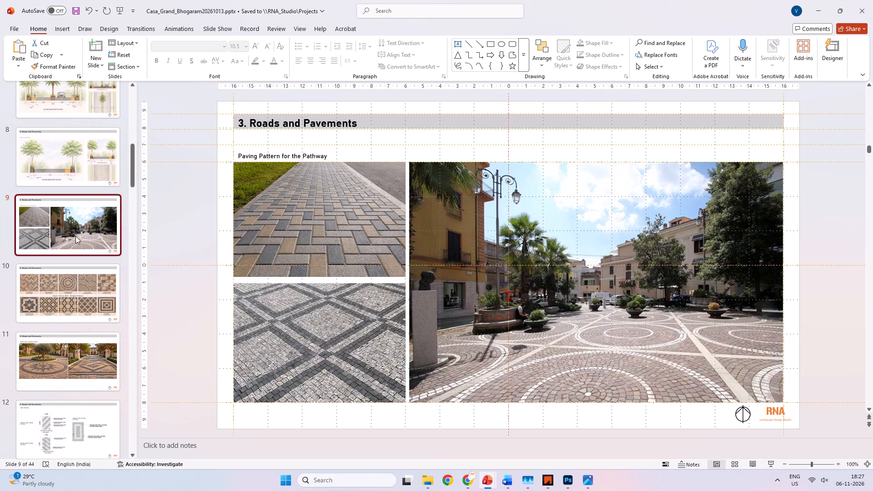
{"action": "scroll", "coordinate": [75, 237], "scroll_direction": "down", "scroll_amount": 1}
{"action": "left_click", "coordinate": [76, 241]}
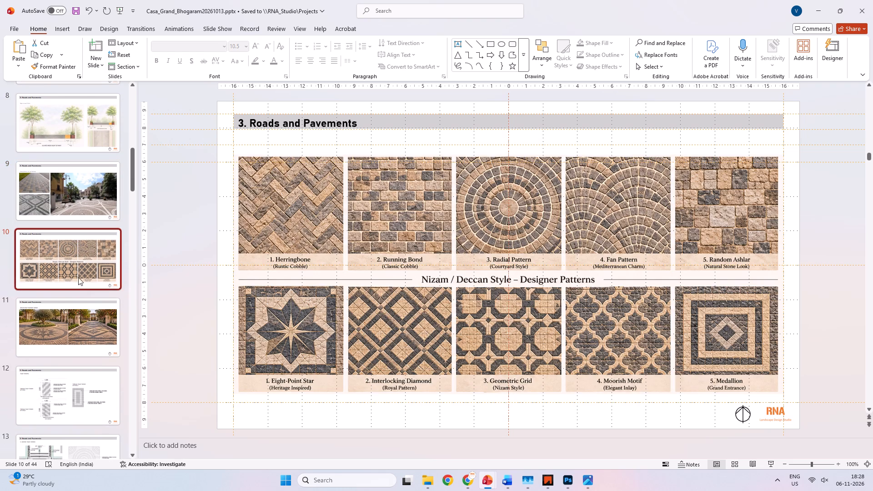
{"action": "left_click", "coordinate": [79, 305]}
{"action": "scroll", "coordinate": [65, 309], "scroll_direction": "down", "scroll_amount": 4}
{"action": "left_click", "coordinate": [62, 255]}
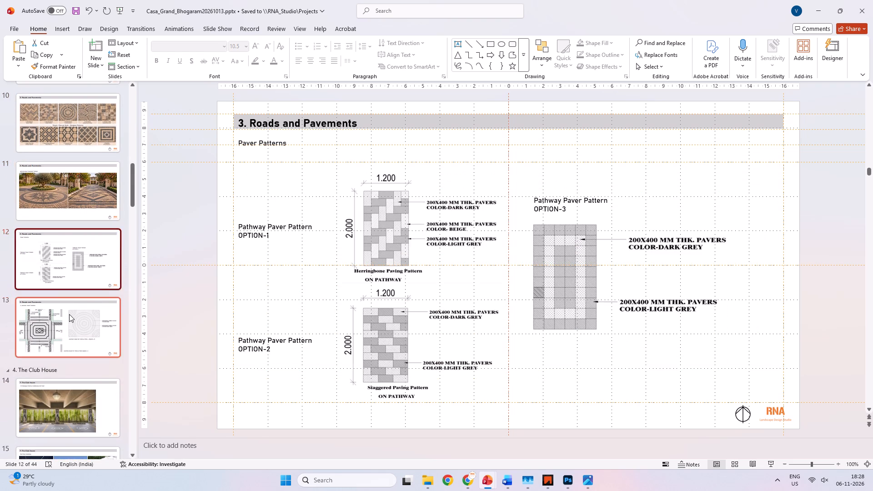
{"action": "left_click", "coordinate": [69, 314]}
{"action": "scroll", "coordinate": [69, 314], "scroll_direction": "down", "scroll_amount": 3}
Review the Club House slides 14 to 19, from the EV charging points to the new pool mood board.
{"action": "left_click", "coordinate": [65, 304]}
{"action": "scroll", "coordinate": [65, 304], "scroll_direction": "down", "scroll_amount": 4}
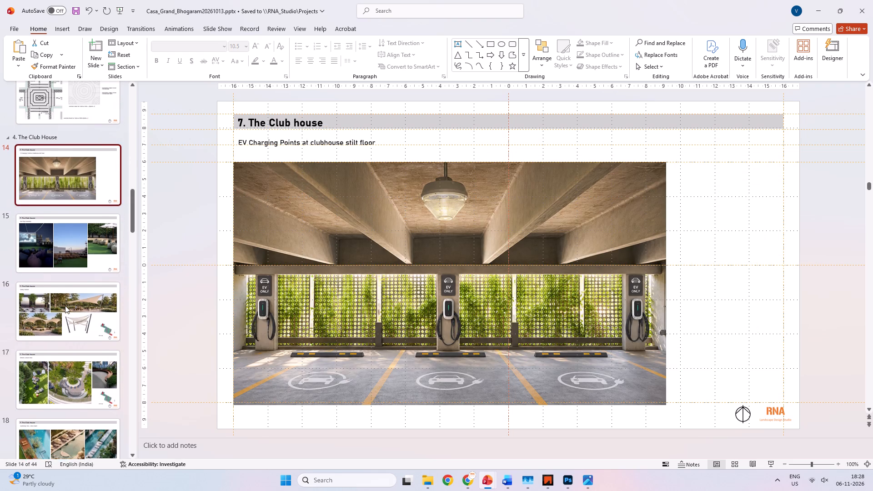
{"action": "left_click", "coordinate": [61, 263]}
{"action": "left_click", "coordinate": [68, 300]}
{"action": "scroll", "coordinate": [62, 321], "scroll_direction": "down", "scroll_amount": 2}
{"action": "left_click", "coordinate": [63, 307]}
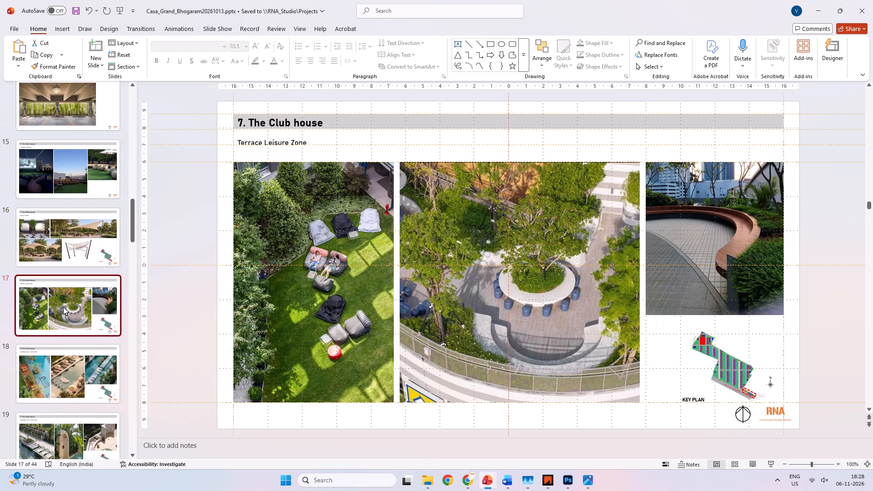
{"action": "scroll", "coordinate": [63, 307], "scroll_direction": "down", "scroll_amount": 3}
{"action": "left_click", "coordinate": [65, 291]}
{"action": "left_click", "coordinate": [63, 331]}
{"action": "scroll", "coordinate": [64, 319], "scroll_direction": "down", "scroll_amount": 2}
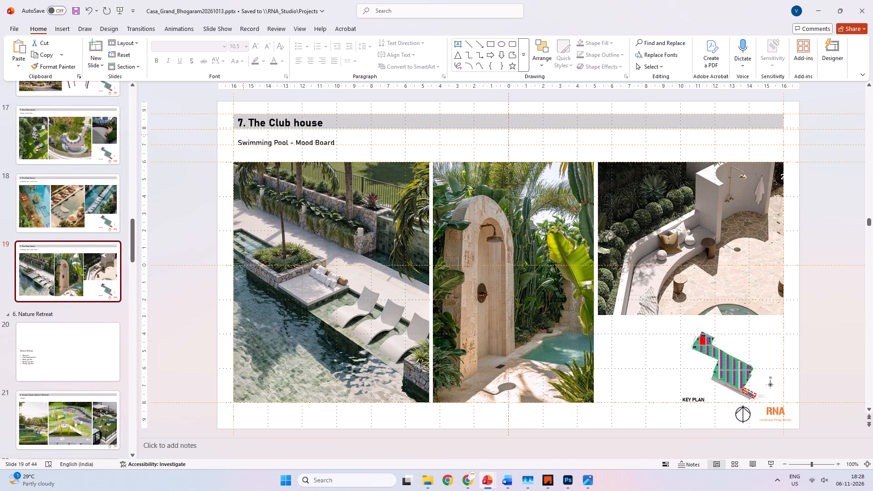
Collapse the sections 3. Paving Patterns and 4. The Club House in the slide list.
{"action": "scroll", "coordinate": [23, 303], "scroll_direction": "up", "scroll_amount": 19}
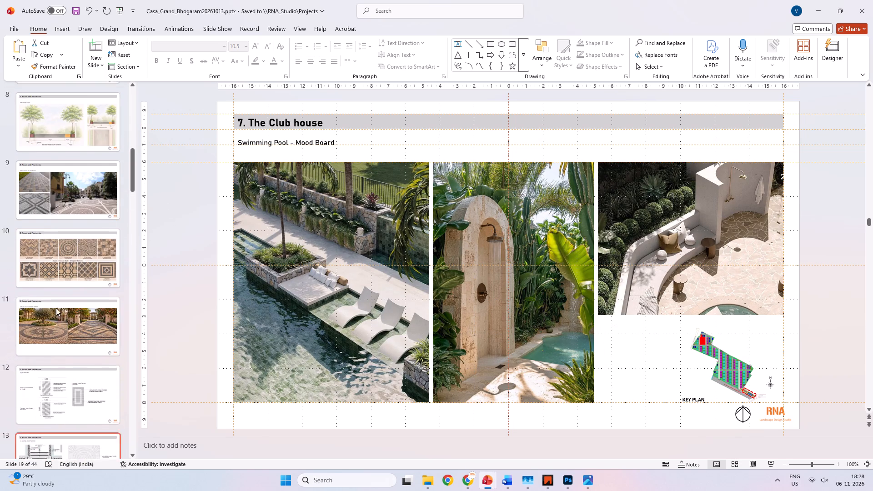
{"action": "scroll", "coordinate": [56, 308], "scroll_direction": "up", "scroll_amount": 9}
{"action": "left_click", "coordinate": [8, 289]}
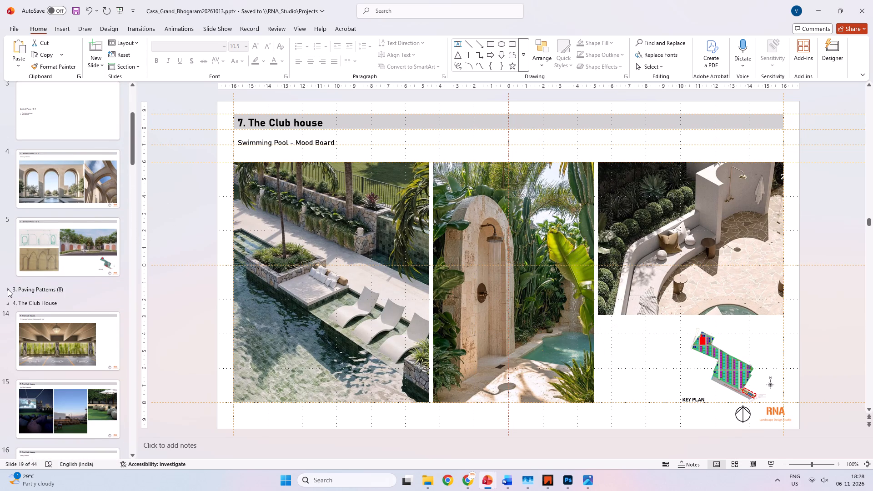
{"action": "left_click", "coordinate": [7, 302]}
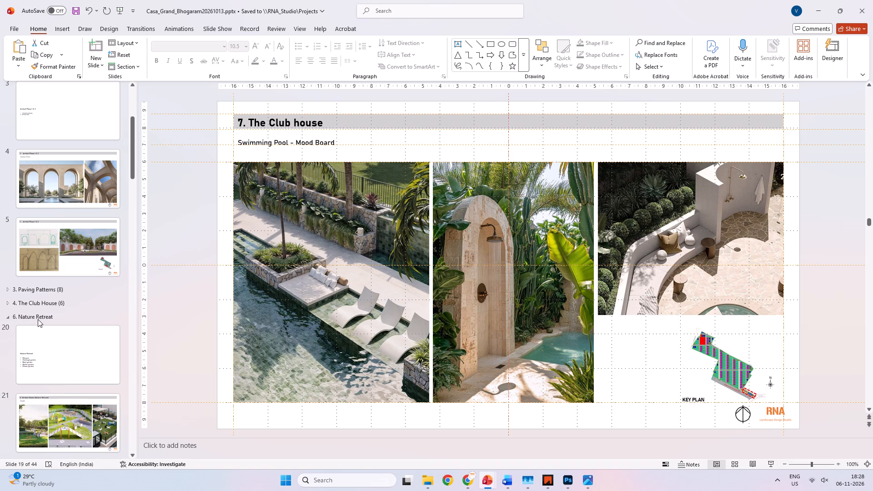
Open the Nature Retreat slide 20 and check the zone's name and garden labels in the IIACAD landscape layout drawing.
{"action": "left_click", "coordinate": [52, 341]}
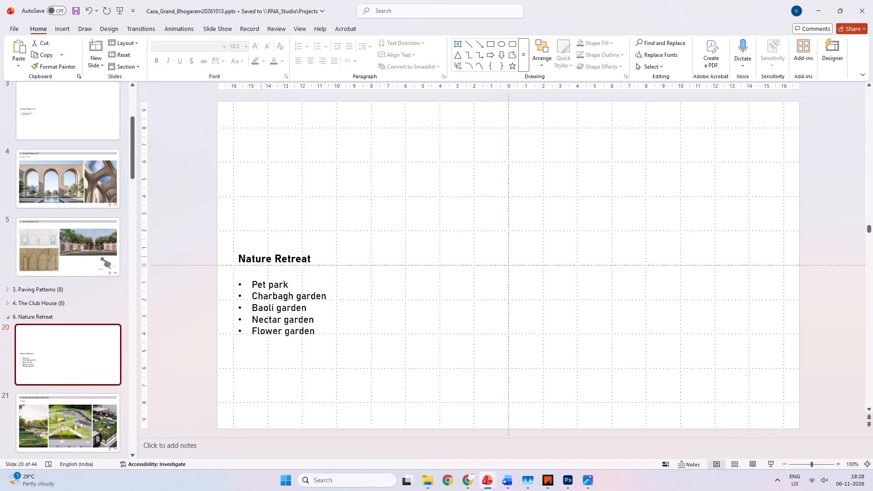
{"action": "left_click", "coordinate": [264, 255]}
{"action": "left_click", "coordinate": [270, 251]}
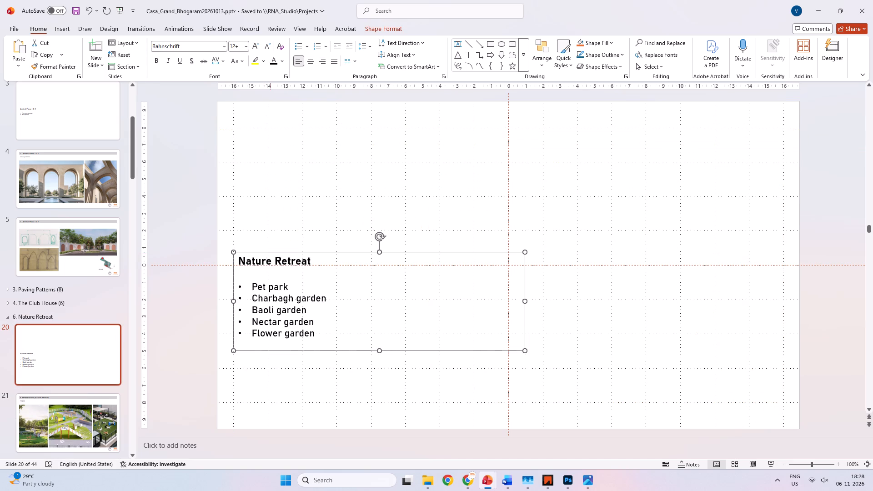
{"action": "left_click", "coordinate": [189, 244]}
{"action": "key", "text": "alt+Tab"}
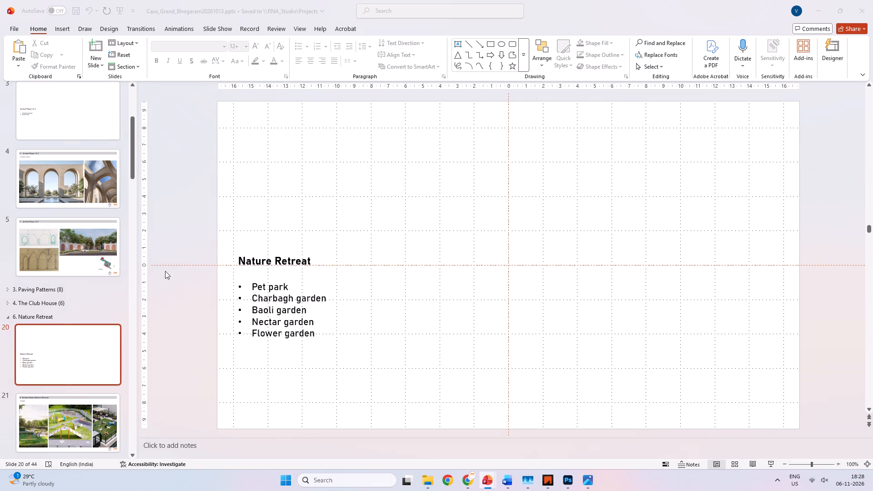
{"action": "key", "text": "alt+Tab"}
{"action": "scroll", "coordinate": [322, 247], "scroll_direction": "down", "scroll_amount": 4}
{"action": "middle_click_drag", "start_coordinate": [327, 242], "coordinate": [152, 123]}
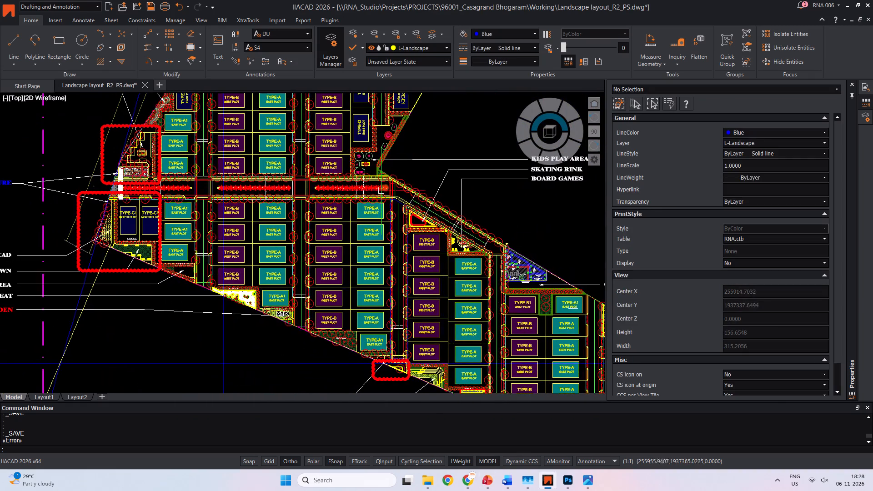
{"action": "scroll", "coordinate": [432, 210], "scroll_direction": "down", "scroll_amount": 2}
{"action": "middle_click_drag", "start_coordinate": [430, 210], "coordinate": [224, 151]}
{"action": "middle_click_drag", "start_coordinate": [440, 258], "coordinate": [184, 129]}
{"action": "scroll", "coordinate": [418, 276], "scroll_direction": "up", "scroll_amount": 2}
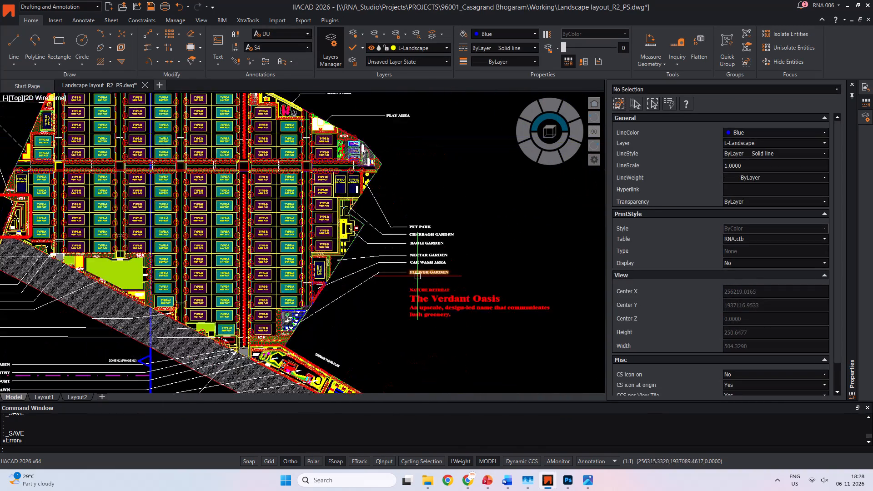
{"action": "middle_click_drag", "start_coordinate": [368, 265], "coordinate": [375, 217]}
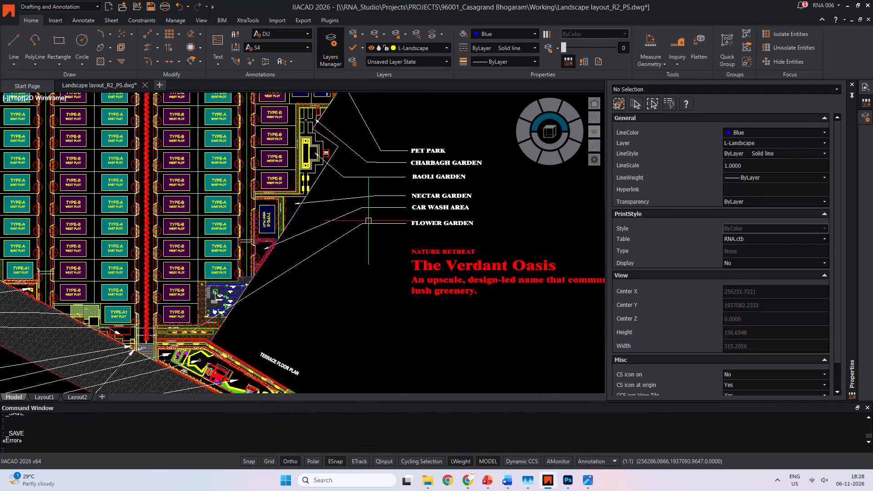
Back in the PowerPoint deck, add "The verdant Oasis" on its own line above the Nature Retreat heading on slide 20.
{"action": "key", "text": "alt+Tab"}
{"action": "left_click", "coordinate": [268, 260]}
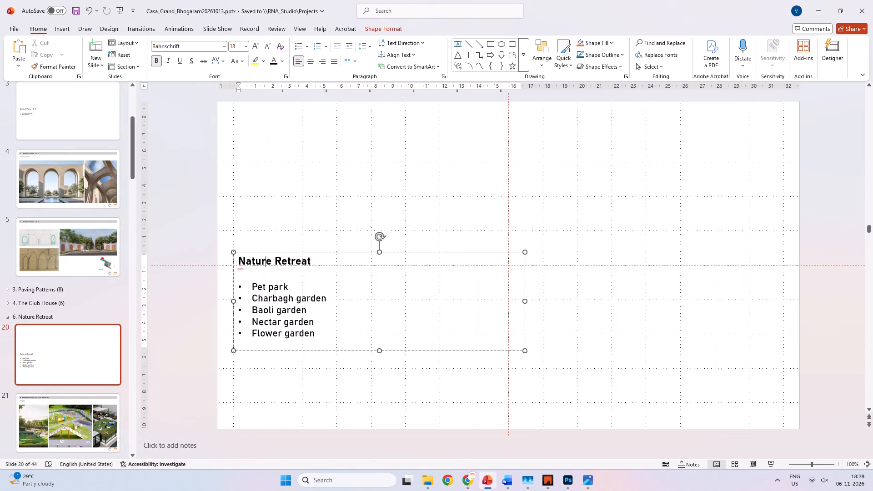
{"action": "left_click", "coordinate": [241, 260]}
{"action": "type", "text": "the verdant Oasis"}
{"action": "key", "text": "space"}
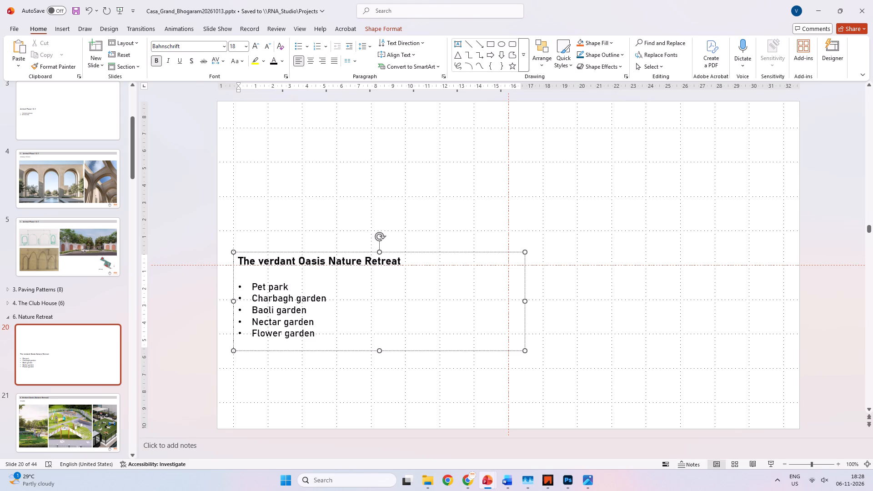
{"action": "key", "text": "shift+Return"}
{"action": "key", "text": "alt+Tab"}
{"action": "key", "text": "alt+Tab"}
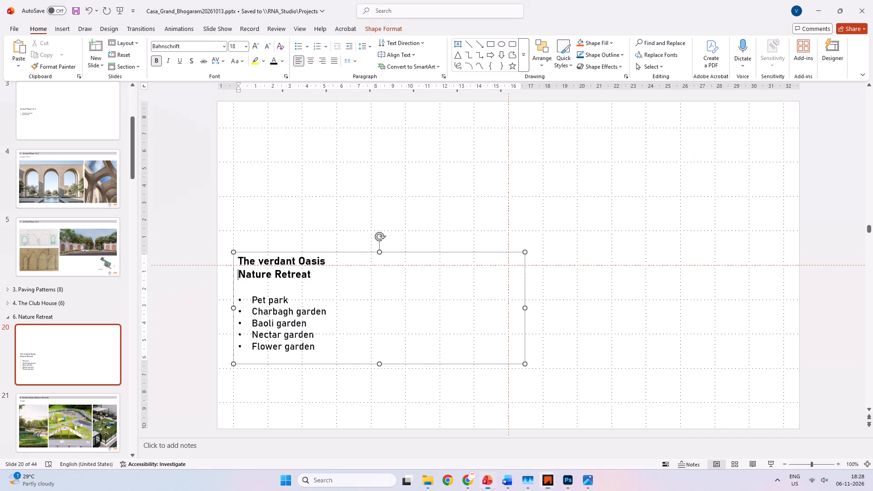
Format "The verdant Oasis" heading on slide 20 as uppercase, 24 pt and non-bold.
{"action": "left_click_drag", "start_coordinate": [326, 261], "coordinate": [321, 260]}
{"action": "left_click_drag", "start_coordinate": [321, 260], "coordinate": [182, 252]}
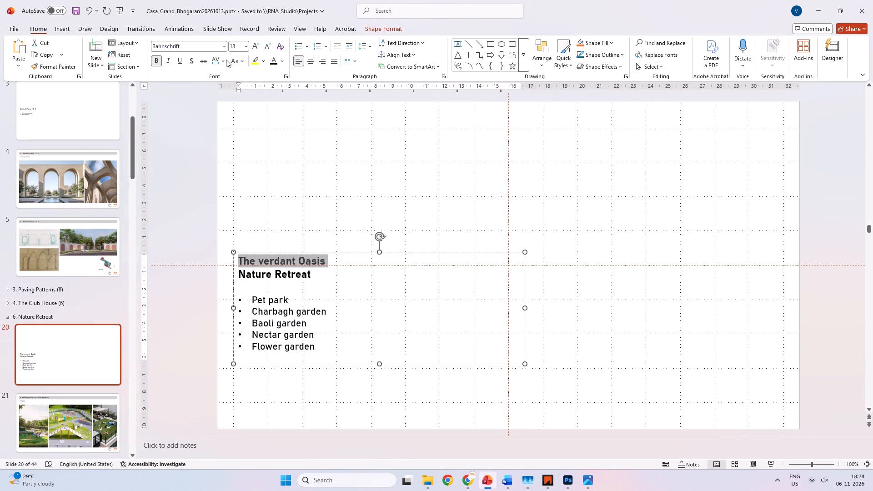
{"action": "left_click", "coordinate": [239, 60]}
{"action": "left_click", "coordinate": [259, 100]}
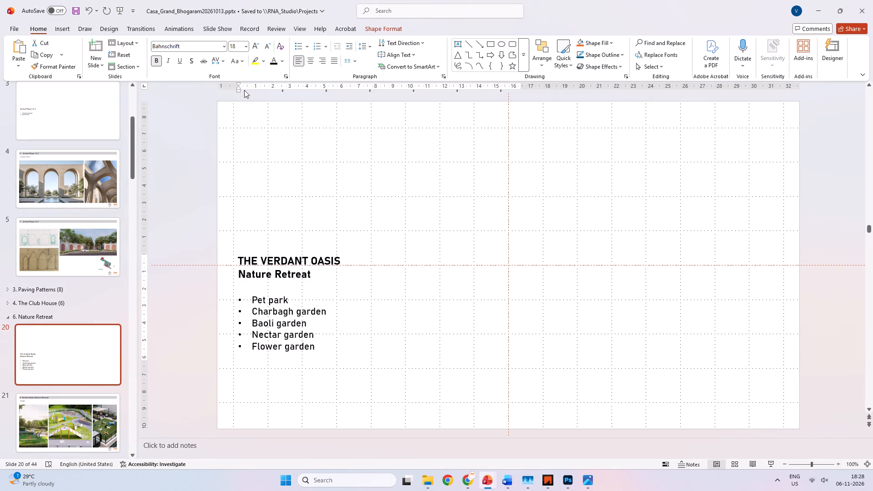
{"action": "double_click", "coordinate": [256, 44]}
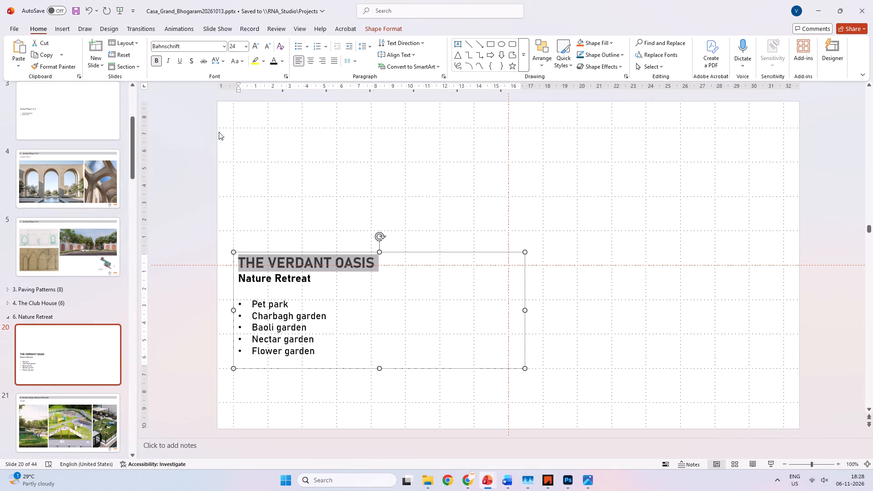
{"action": "left_click", "coordinate": [157, 62]}
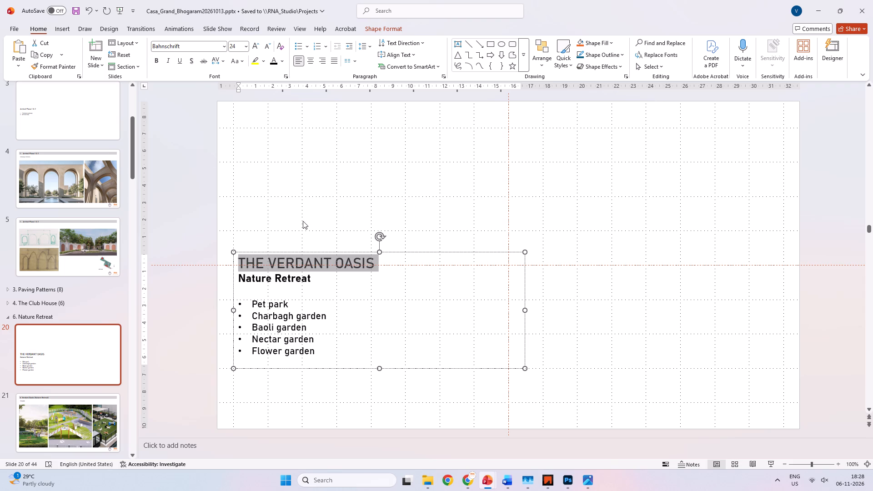
Set the "Nature Retreat" line to non-bold Bahnschrift Light and insert a blank line above it.
{"action": "left_click_drag", "start_coordinate": [311, 280], "coordinate": [240, 276]}
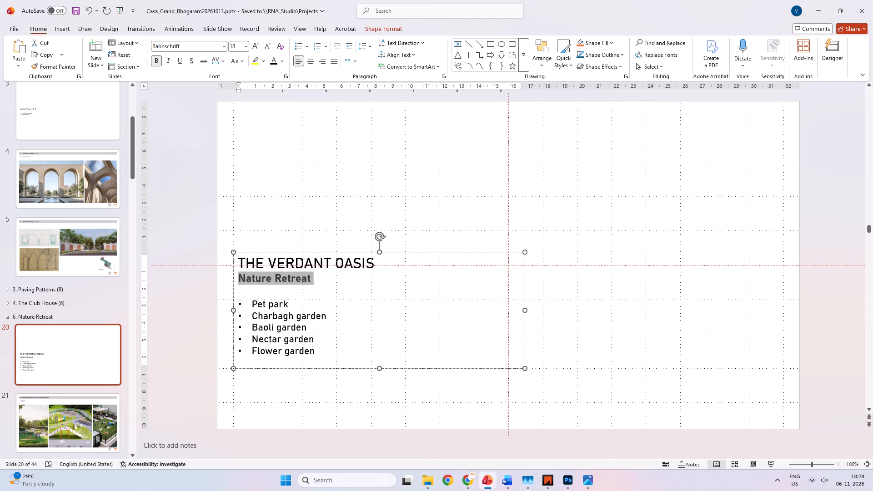
{"action": "key", "text": "ctrl+b"}
{"action": "left_click", "coordinate": [223, 46]}
{"action": "left_click", "coordinate": [199, 111]}
{"action": "left_click", "coordinate": [170, 212]}
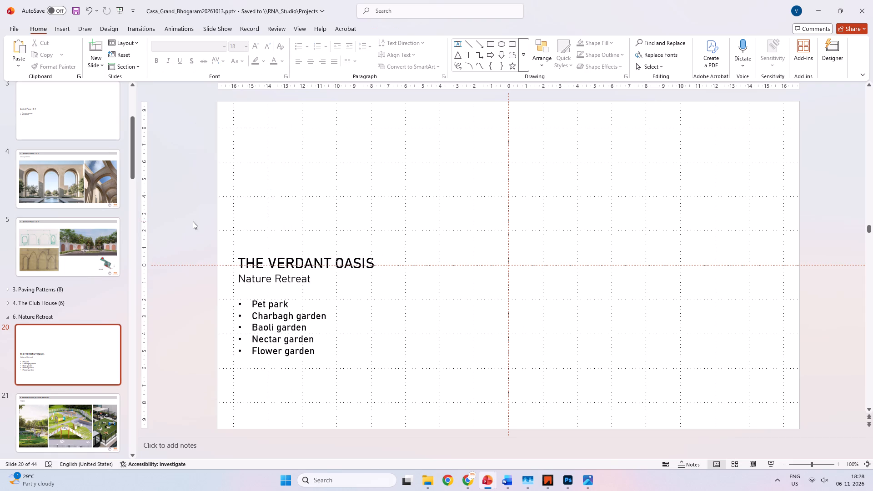
{"action": "left_click", "coordinate": [376, 261]}
{"action": "key", "text": "shift+Return"}
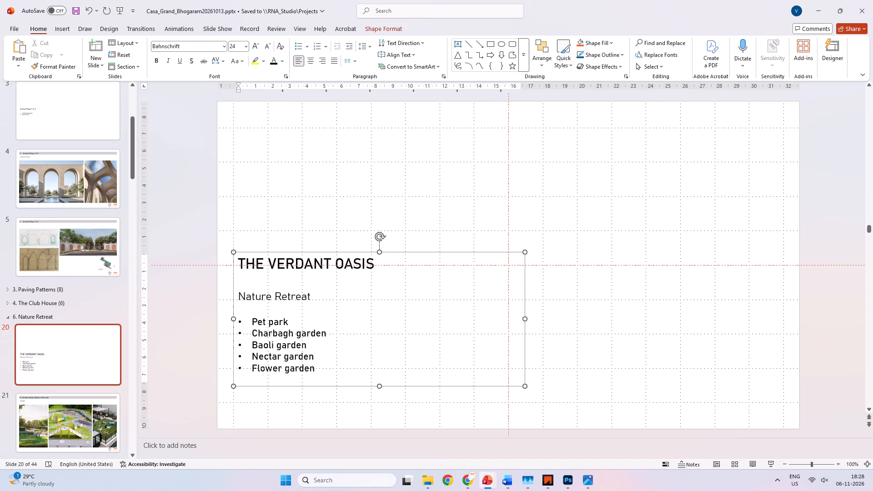
Move the text box up the slide and narrow its right edge to the vertical centre guide.
{"action": "left_click_drag", "start_coordinate": [310, 251], "coordinate": [309, 245], "text": "shift"}
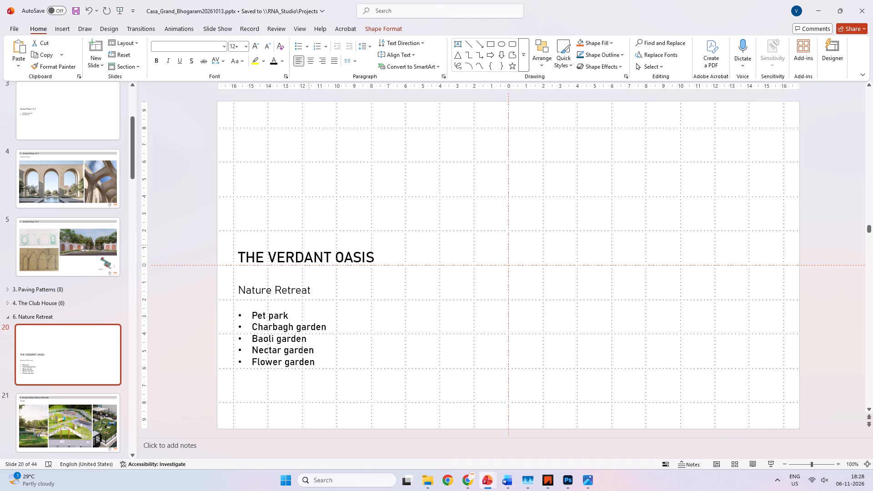
{"action": "left_click_drag", "start_coordinate": [309, 245], "coordinate": [307, 216], "text": "shift"}
{"action": "left_click", "coordinate": [160, 203], "text": "shift"}
{"action": "left_click", "coordinate": [180, 227], "text": "shift"}
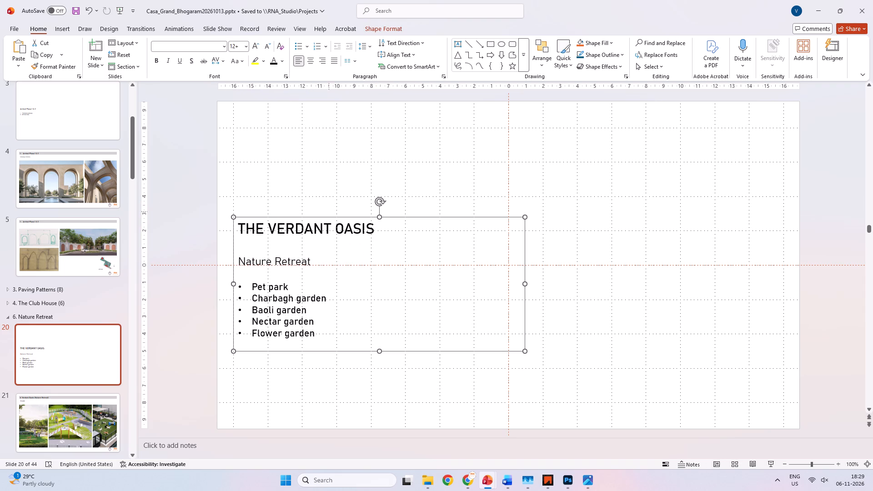
{"action": "left_click_drag", "start_coordinate": [526, 285], "coordinate": [507, 283], "text": "shift"}
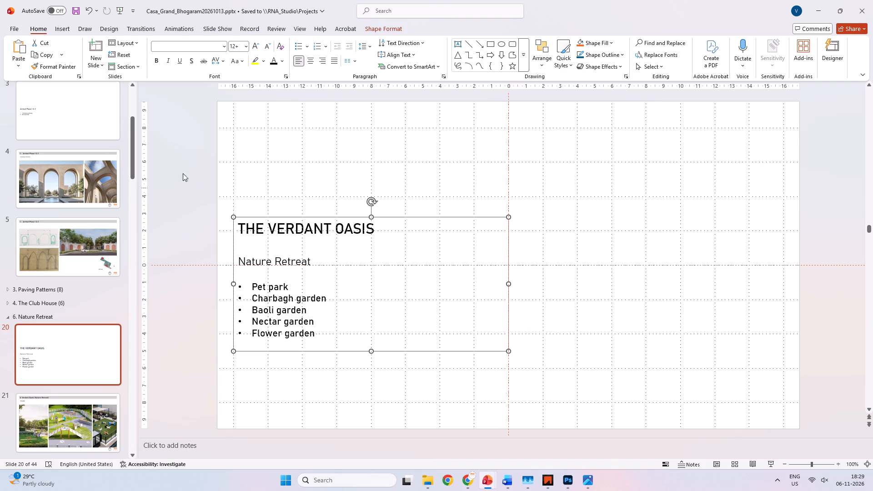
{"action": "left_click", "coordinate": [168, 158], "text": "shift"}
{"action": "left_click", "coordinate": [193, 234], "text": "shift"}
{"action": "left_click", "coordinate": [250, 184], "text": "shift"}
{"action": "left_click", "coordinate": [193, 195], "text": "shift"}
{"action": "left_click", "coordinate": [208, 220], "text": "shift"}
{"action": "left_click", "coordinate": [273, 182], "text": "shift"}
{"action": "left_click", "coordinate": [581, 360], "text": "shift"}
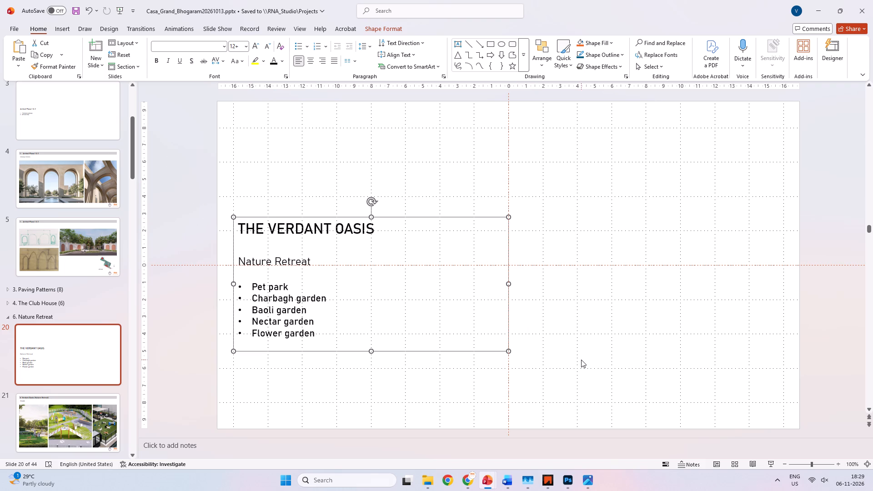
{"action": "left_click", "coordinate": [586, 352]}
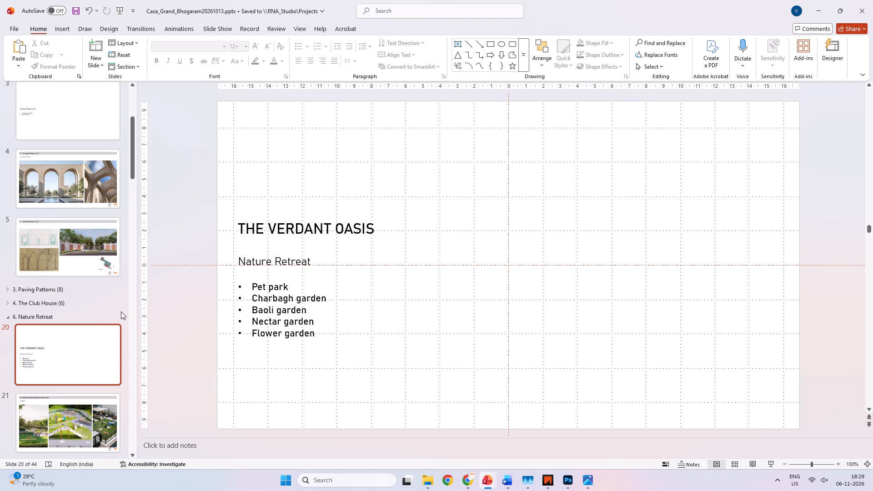
Reduce the five garden bullets, from Pet park to Flower garden, to 12 pt.
{"action": "left_click", "coordinate": [281, 305]}
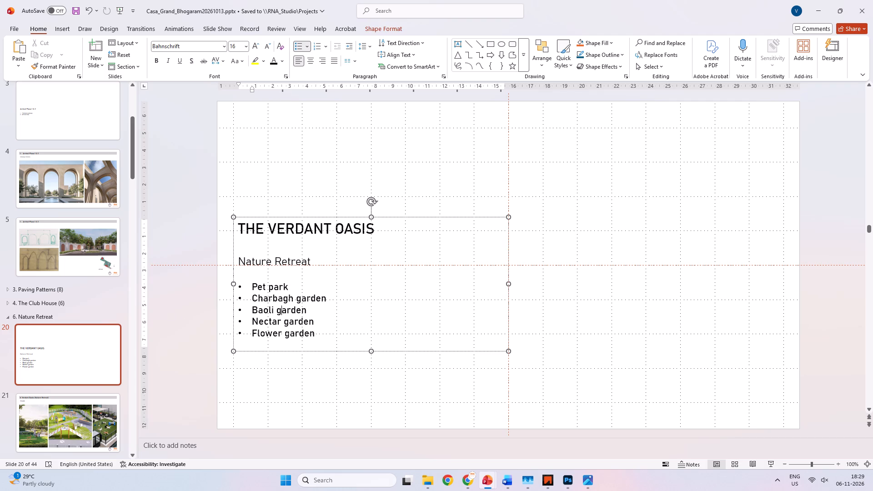
{"action": "left_click_drag", "start_coordinate": [317, 332], "coordinate": [242, 288]}
{"action": "left_click", "coordinate": [266, 45]}
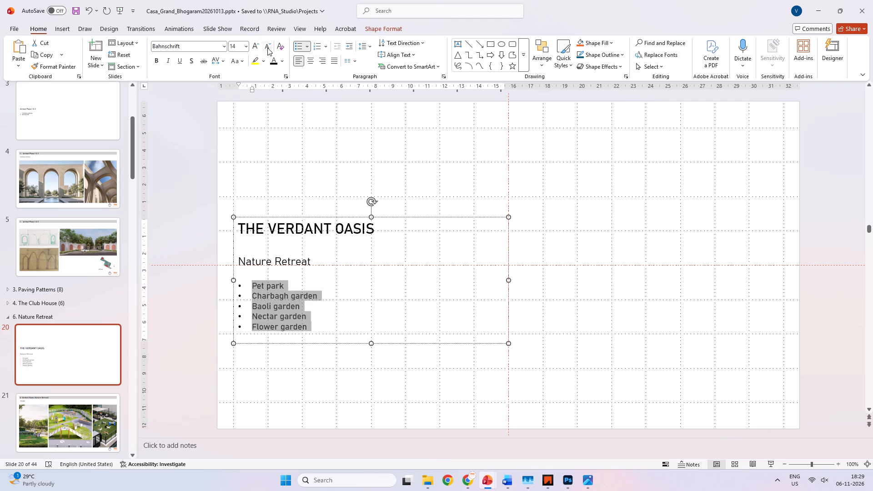
{"action": "left_click", "coordinate": [271, 45]}
{"action": "left_click", "coordinate": [204, 125]}
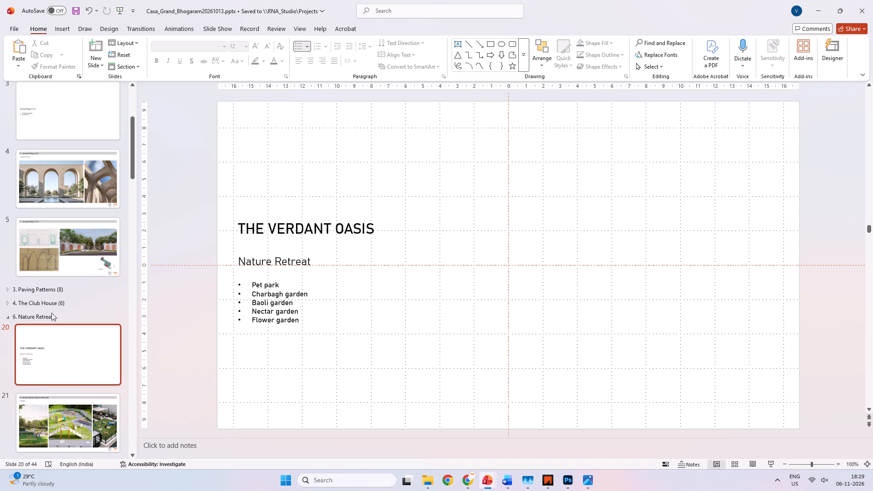
Copy title slide 20 into the section 4. The Club House and place it as that section's first slide.
{"action": "left_click", "coordinate": [6, 301]}
{"action": "scroll", "coordinate": [59, 334], "scroll_direction": "down", "scroll_amount": 4}
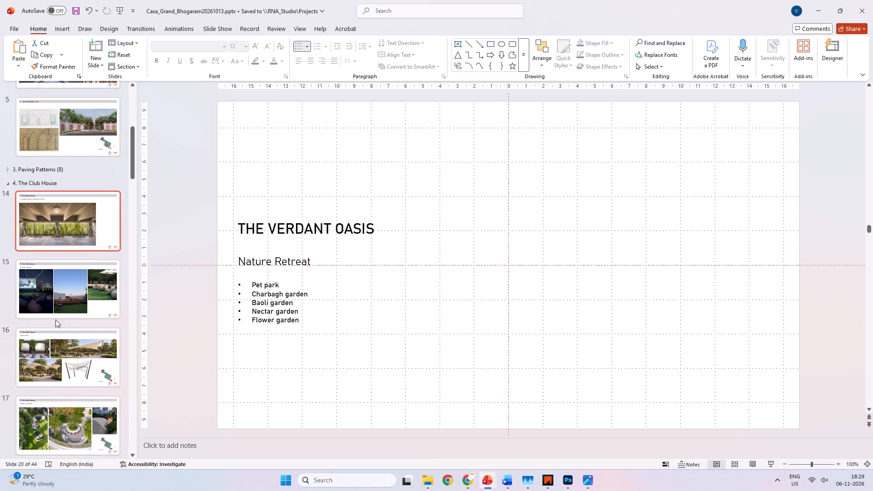
{"action": "scroll", "coordinate": [55, 317], "scroll_direction": "down", "scroll_amount": 10}
{"action": "left_click", "coordinate": [70, 279]}
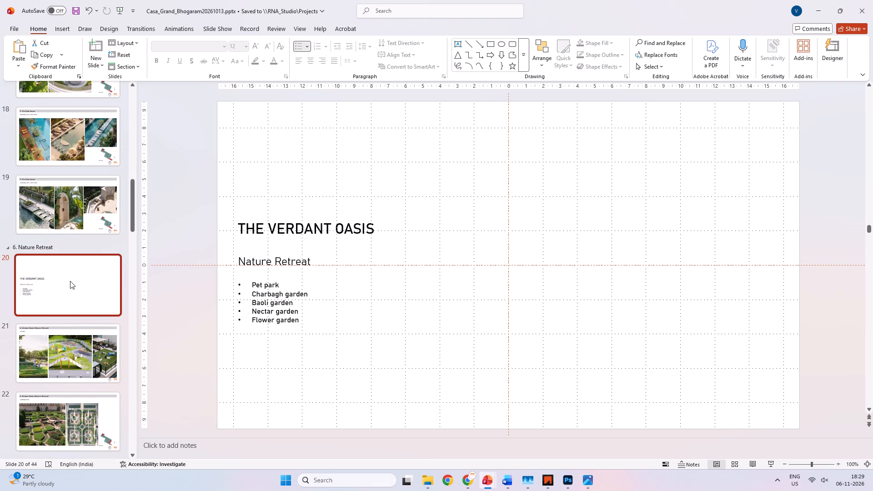
{"action": "key", "text": "ctrl+c"}
{"action": "scroll", "coordinate": [63, 286], "scroll_direction": "up", "scroll_amount": 8}
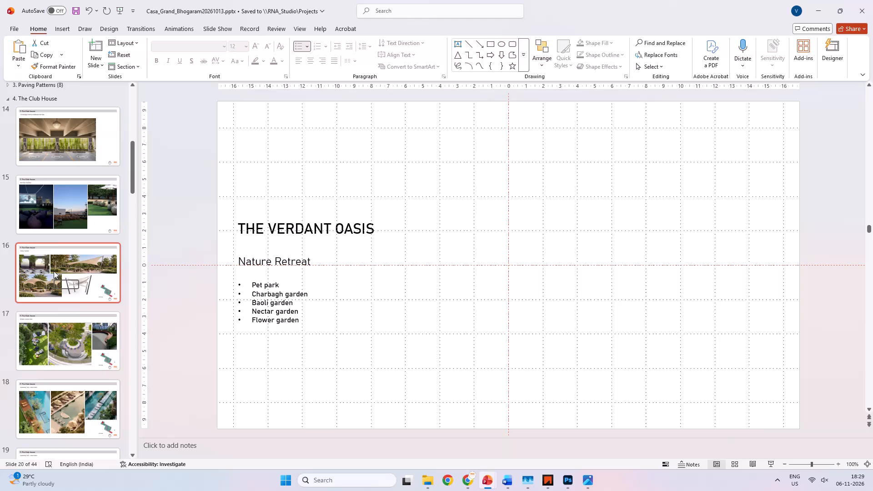
{"action": "scroll", "coordinate": [55, 232], "scroll_direction": "up", "scroll_amount": 2}
{"action": "left_click", "coordinate": [74, 186]}
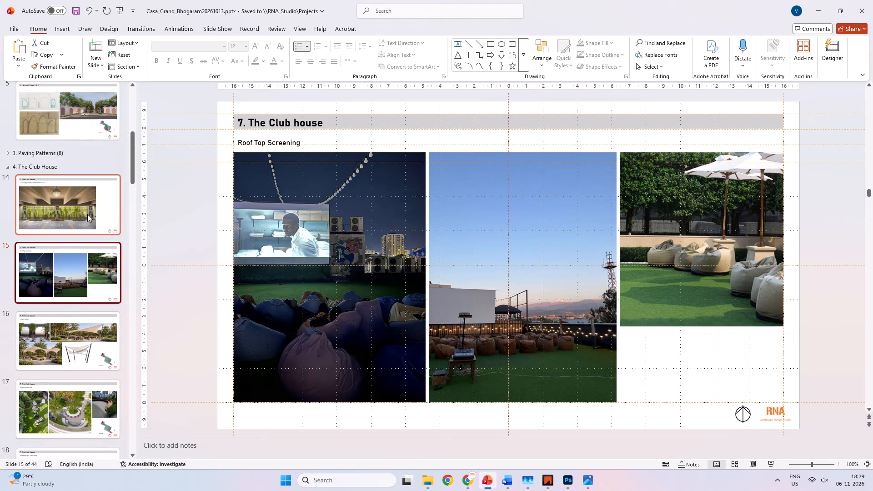
{"action": "key", "text": "ctrl+v"}
{"action": "left_click_drag", "start_coordinate": [74, 331], "coordinate": [66, 210]}
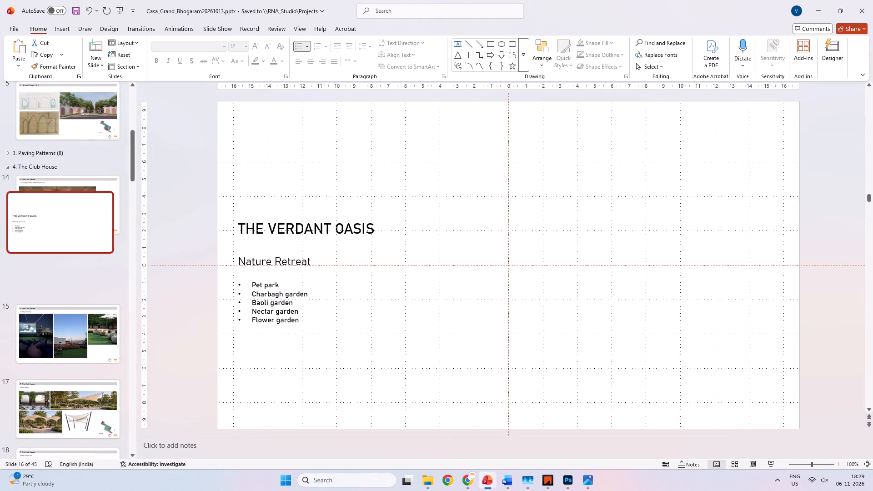
{"action": "left_click_drag", "start_coordinate": [66, 210], "coordinate": [69, 189]}
Change the copied slide's heading to "THE CLUB HOUSE" and set all text in the box to uppercase.
{"action": "left_click", "coordinate": [272, 229]}
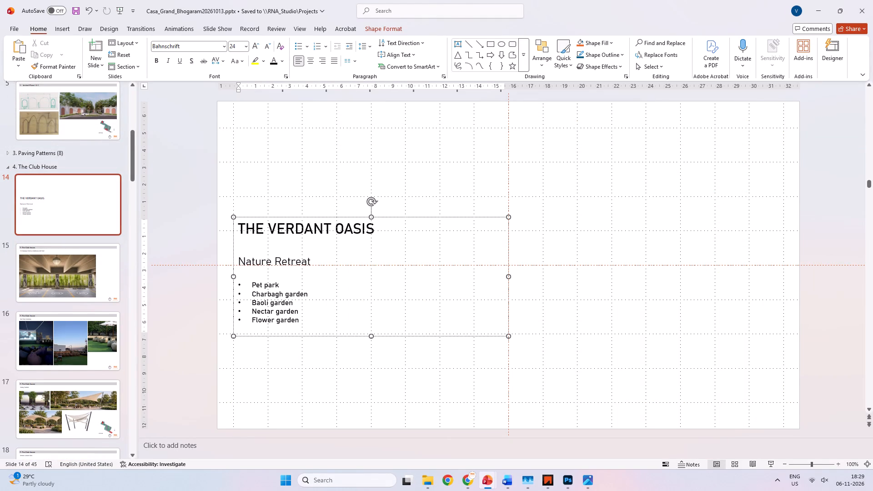
{"action": "left_click_drag", "start_coordinate": [267, 228], "coordinate": [414, 234]}
{"action": "type", "text": "Club house"}
{"action": "key", "text": "space"}
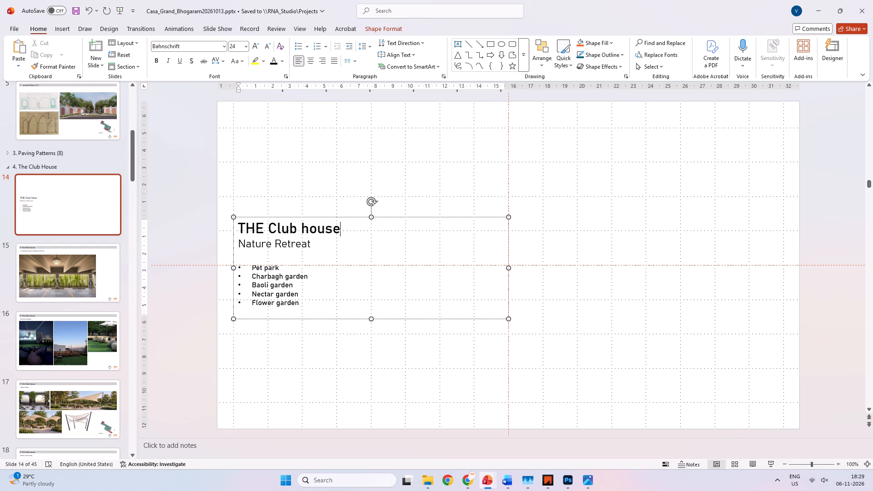
{"action": "key", "text": "ctrl+a"}
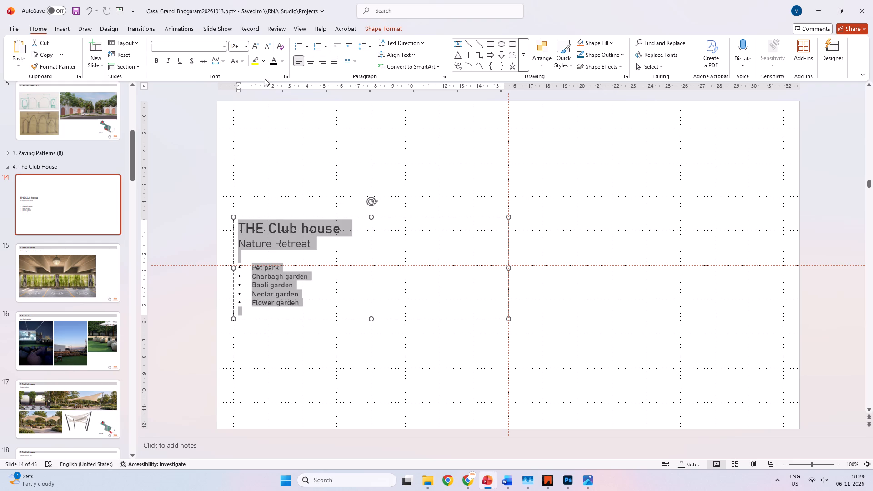
{"action": "left_click", "coordinate": [245, 62]}
{"action": "left_click", "coordinate": [252, 95]}
Delete the "NATURE RETREAT" subheading from the Club House title slide.
{"action": "left_click", "coordinate": [336, 243]}
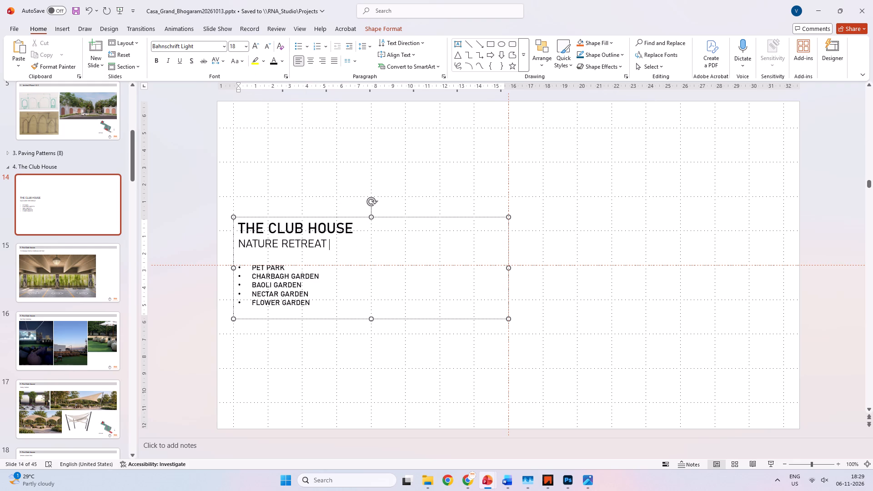
{"action": "left_click_drag", "start_coordinate": [336, 242], "coordinate": [206, 240]}
{"action": "key", "text": "Delete"}
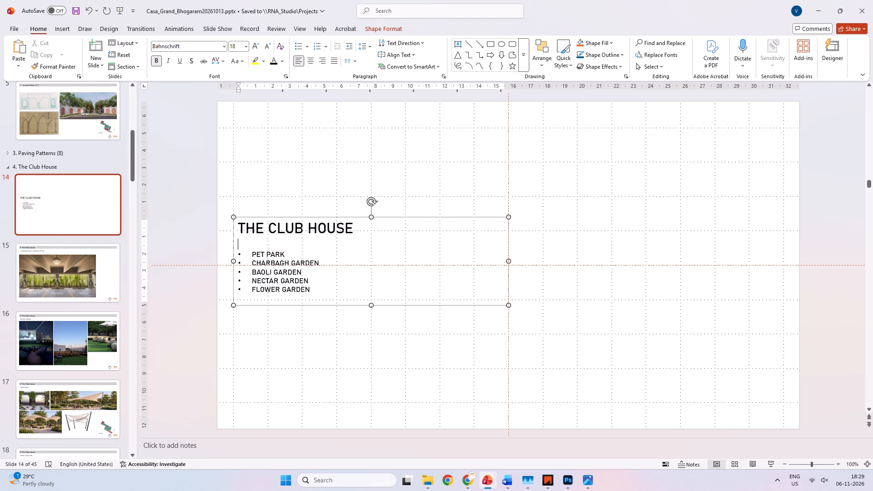
Replace the first bullet, "PET PARK", with "Ev charging station".
{"action": "left_click", "coordinate": [296, 252]}
{"action": "left_click_drag", "start_coordinate": [282, 254], "coordinate": [256, 254]}
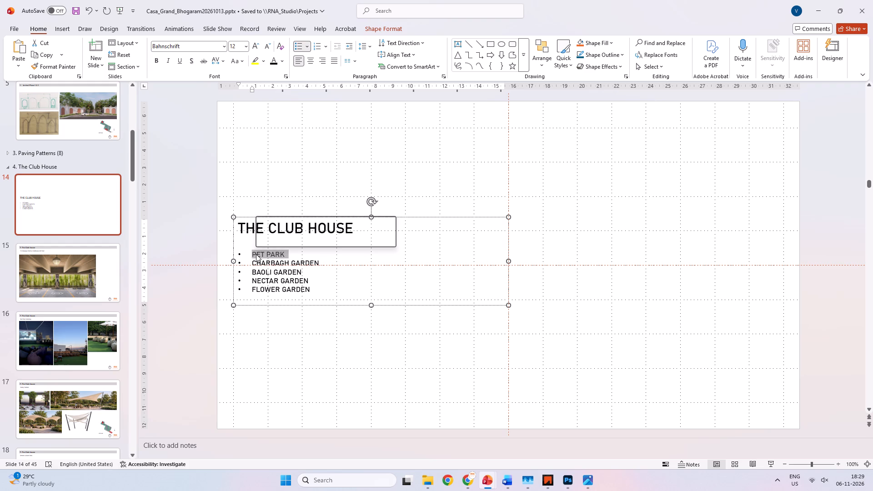
{"action": "type", "text": "ev"}
{"action": "key", "text": "space"}
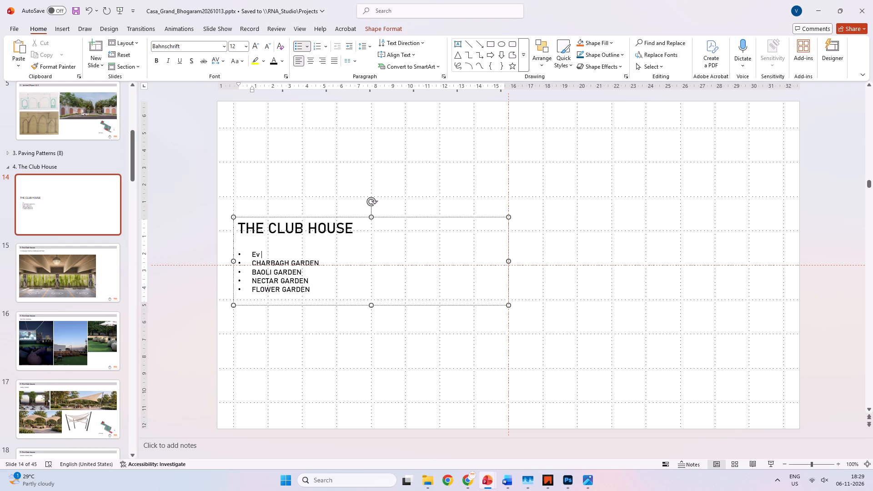
{"action": "type", "text": "charging station"}
{"action": "key", "text": "space"}
Delete the remaining Charbagh, Baoli, Nectar and Flower garden bullets below "Ev charging station".
{"action": "key", "text": "Delete"}
{"action": "key", "text": "Delete"}
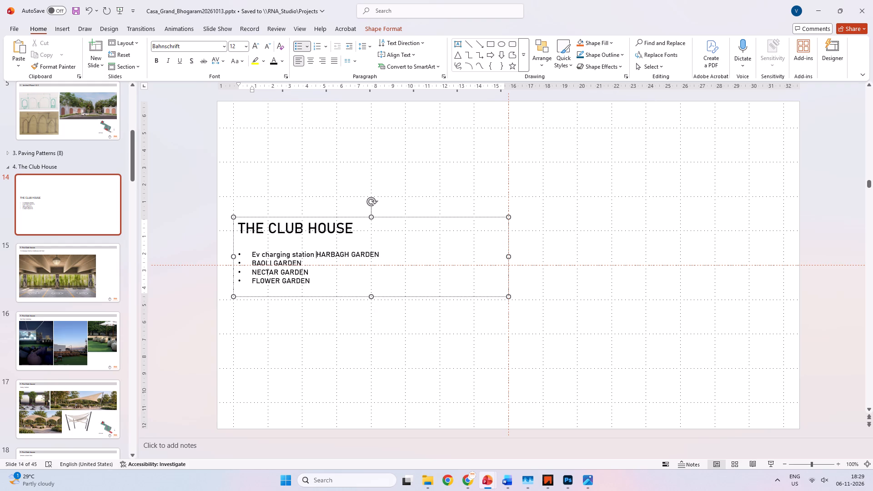
{"action": "key", "text": "Delete"}
{"action": "key", "text": "Delete"}
{"action": "key", "text": "Delete"}
{"action": "key", "text": "Delete"}
{"action": "key", "text": "Delete"}
{"action": "key", "text": "Delete"}
{"action": "key", "text": "Delete"}
{"action": "key", "text": "Delete"}
{"action": "key", "text": "Delete"}
{"action": "key", "text": "Delete"}
{"action": "key", "text": "Delete"}
{"action": "key", "text": "Delete"}
{"action": "key", "text": "Delete"}
{"action": "key", "text": "Delete"}
{"action": "key", "text": "Delete"}
{"action": "key", "text": "Delete"}
{"action": "key", "text": "Delete"}
{"action": "key", "text": "Delete"}
{"action": "key", "text": "Delete"}
{"action": "key", "text": "Delete"}
{"action": "key", "text": "Delete"}
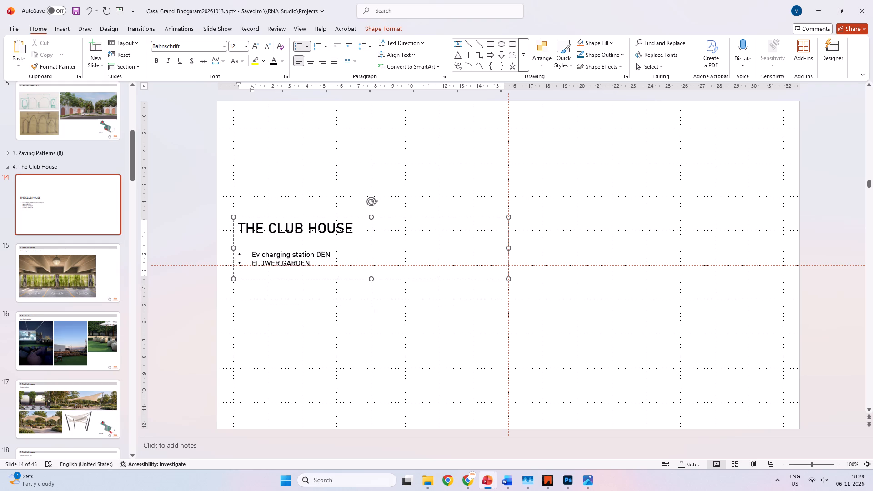
{"action": "key", "text": "Delete"}
{"action": "key", "text": "Delete"}
{"action": "key", "text": "Delete"}
{"action": "key", "text": "Delete"}
{"action": "key", "text": "Delete"}
{"action": "key", "text": "Delete"}
{"action": "key", "text": "Delete"}
{"action": "key", "text": "Delete"}
{"action": "key", "text": "Delete"}
{"action": "key", "text": "Delete"}
{"action": "key", "text": "Delete"}
{"action": "key", "text": "Delete"}
{"action": "key", "text": "Delete"}
{"action": "key", "text": "Delete"}
{"action": "key", "text": "Delete"}
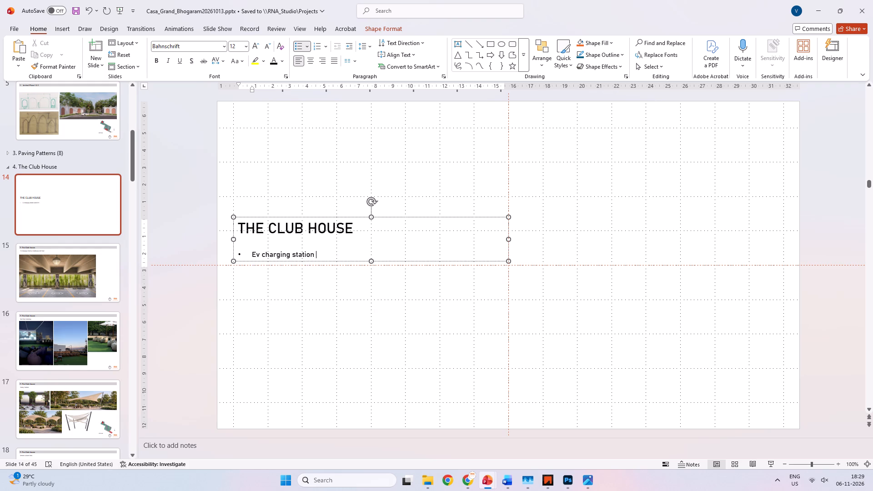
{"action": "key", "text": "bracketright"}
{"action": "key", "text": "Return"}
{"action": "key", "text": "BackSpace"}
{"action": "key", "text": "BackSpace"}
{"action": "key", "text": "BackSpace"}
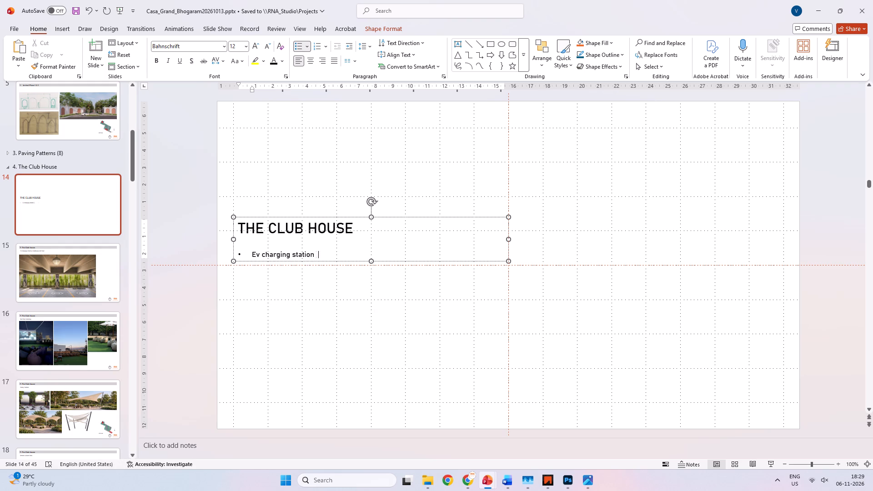
Add the bullets "Terrace screening" and "Family pavilion" below "Ev charging station" on the Club House title slide.
{"action": "key", "text": "Return"}
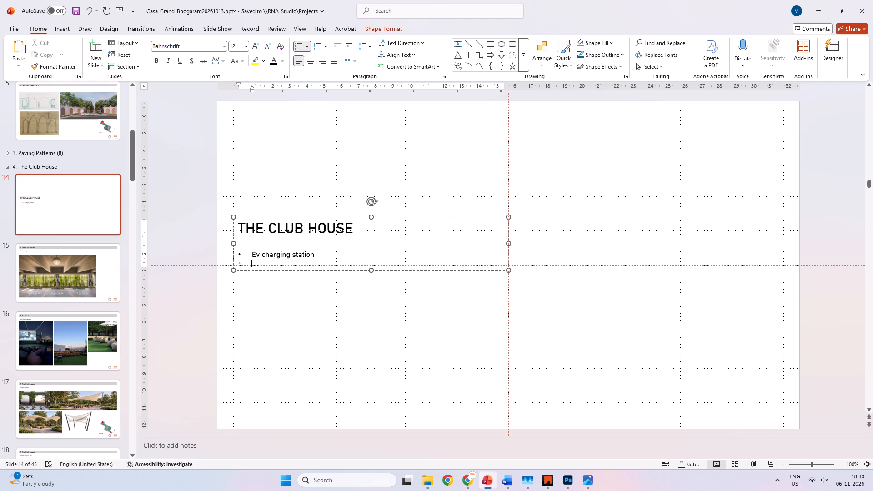
{"action": "key", "text": "t"}
{"action": "type", "text": "errace screening"}
{"action": "key", "text": "space"}
{"action": "key", "text": "Return"}
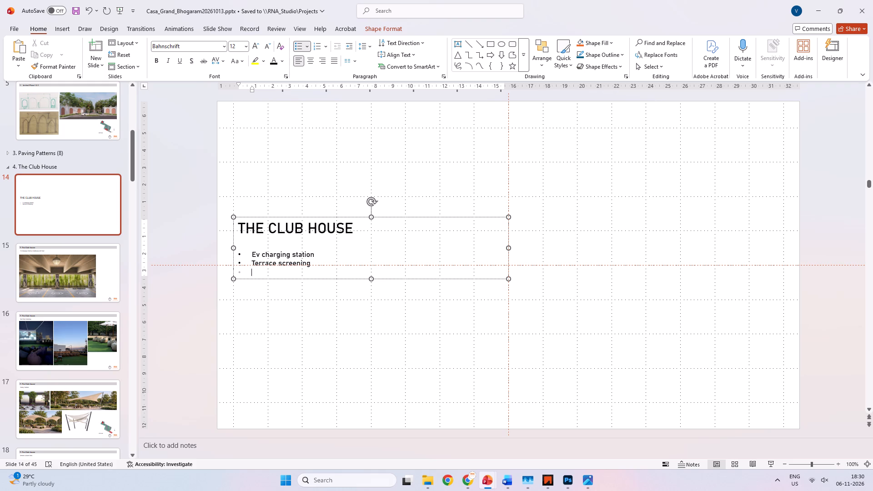
{"action": "type", "text": "family pavilion"}
{"action": "key", "text": "space"}
Add a "Leisure zone" bullet below "Family pavilion", correcting the spelling of "Leisure".
{"action": "key", "text": "Return"}
{"action": "scroll", "coordinate": [0, 278], "scroll_direction": "down", "scroll_amount": 2}
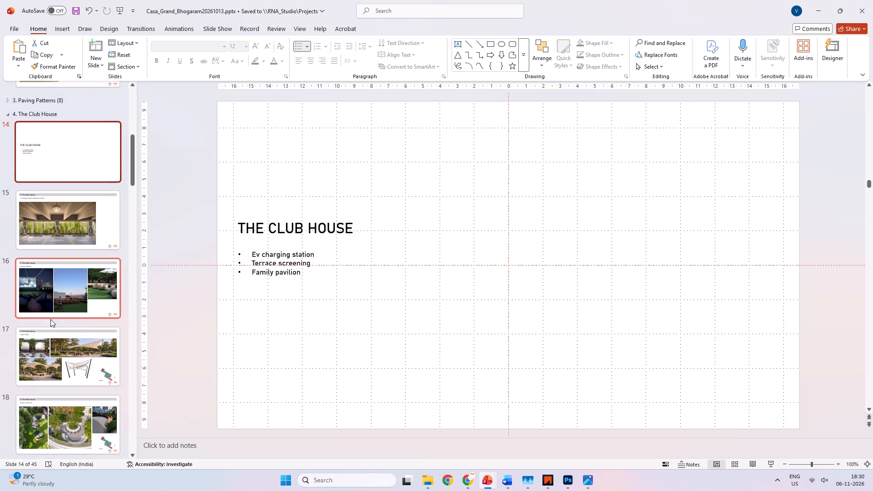
{"action": "scroll", "coordinate": [50, 319], "scroll_direction": "down", "scroll_amount": 2}
{"action": "left_click", "coordinate": [305, 273]}
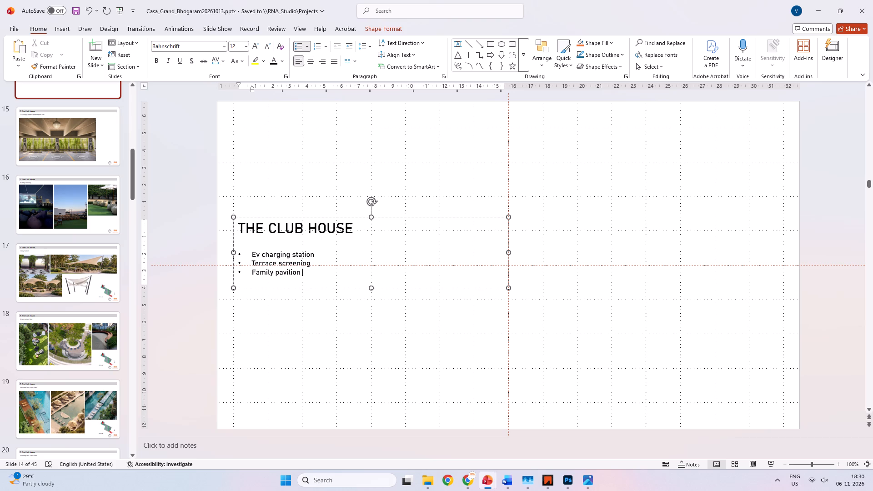
{"action": "key", "text": "Return"}
{"action": "type", "text": "liesure"}
{"action": "key", "text": "space"}
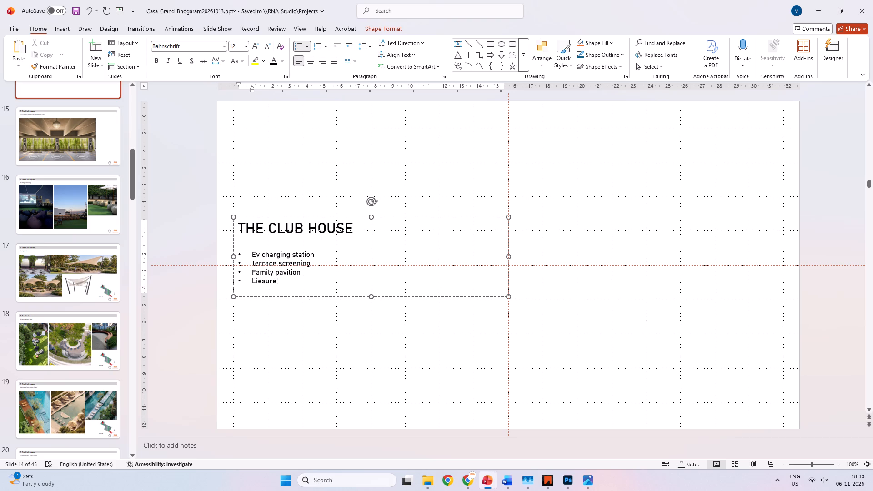
{"action": "type", "text": "zone"}
{"action": "key", "text": "space"}
{"action": "right_click", "coordinate": [255, 282]}
{"action": "left_click", "coordinate": [279, 287]}
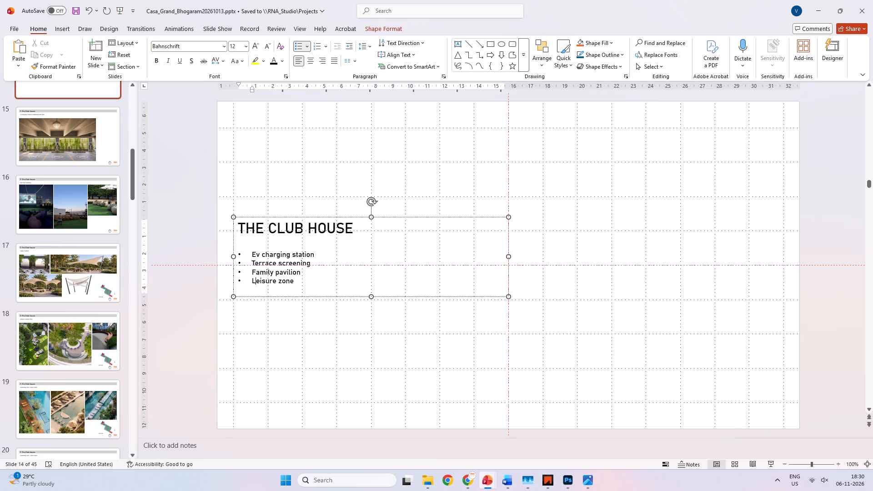
Add a "Swimming pool" bullet below "Leisure zone" to finish the Club House feature list.
{"action": "left_click", "coordinate": [296, 281]}
{"action": "key", "text": "Return"}
{"action": "type", "text": "swimming pool"}
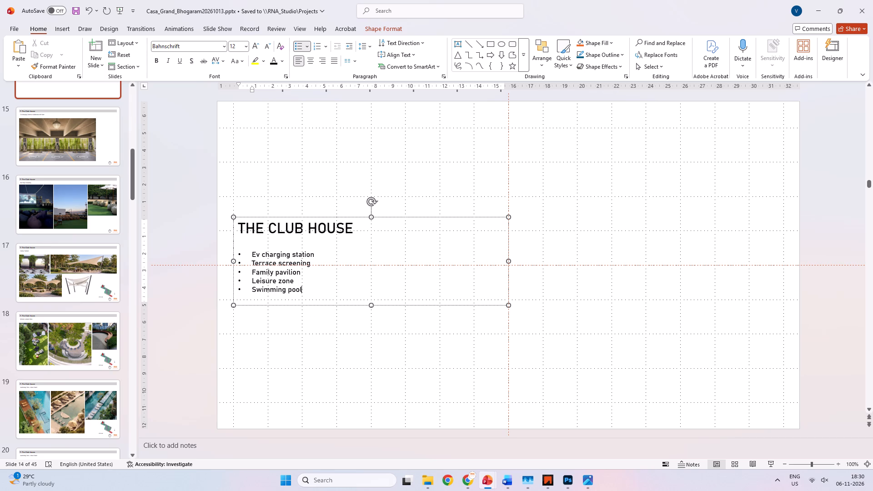
{"action": "key", "text": "space"}
{"action": "left_click", "coordinate": [166, 279]}
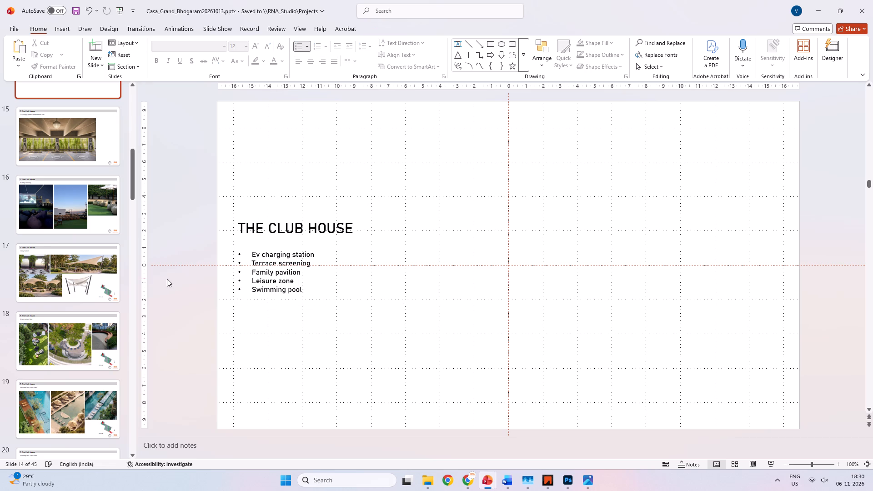
Check the Club House title slide's feature list against the slides in that section.
{"action": "scroll", "coordinate": [96, 347], "scroll_direction": "down", "scroll_amount": 4}
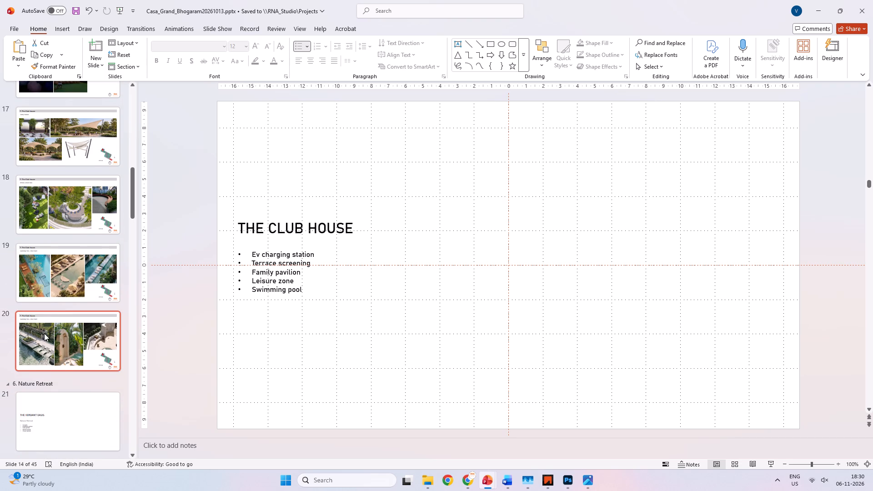
{"action": "scroll", "coordinate": [45, 333], "scroll_direction": "up", "scroll_amount": 7}
{"action": "left_click", "coordinate": [109, 243]}
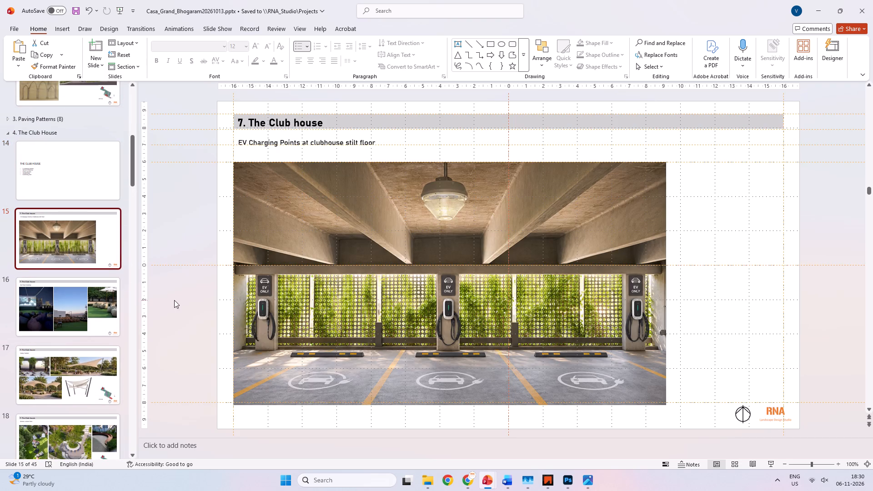
{"action": "left_click", "coordinate": [57, 187]}
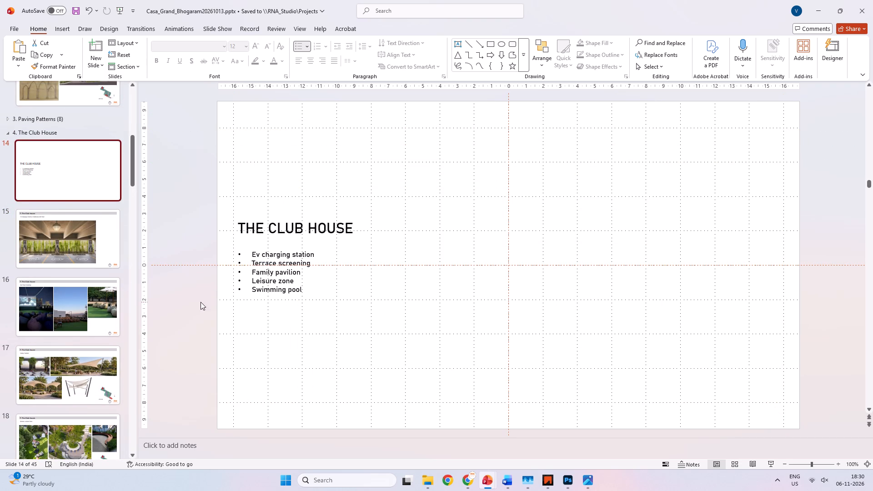
{"action": "left_click", "coordinate": [244, 258]}
{"action": "left_click", "coordinate": [262, 216]}
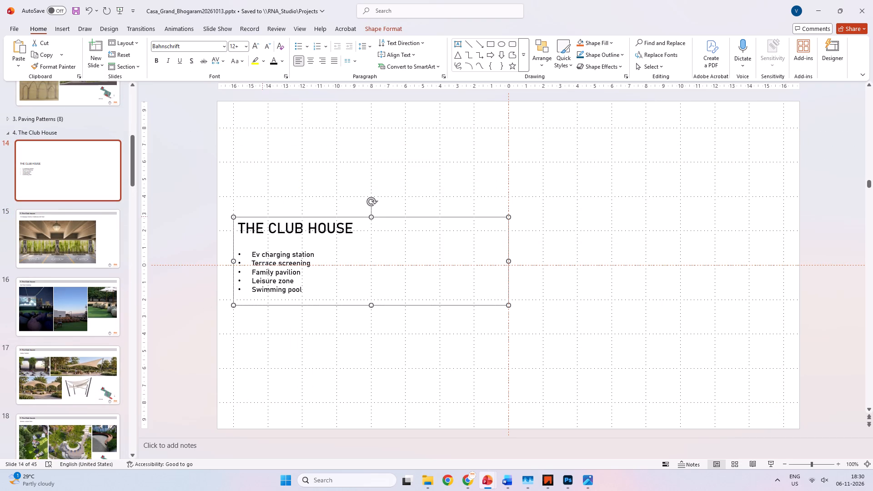
{"action": "left_click", "coordinate": [202, 202]}
Save the presentation.
{"action": "key", "text": "ctrl+s"}
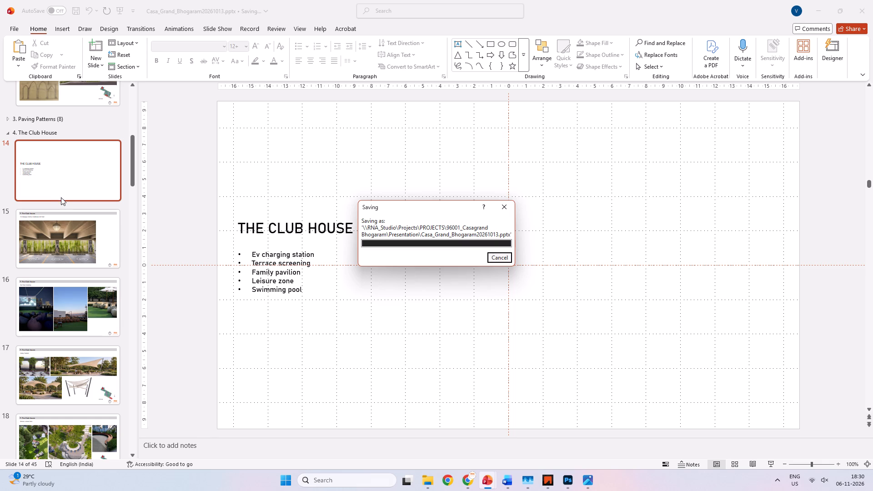
Copy the Club House title slide into the Paving Patterns section, directly after the existing Roads and Pavements title slide.
{"action": "left_click", "coordinate": [5, 118]}
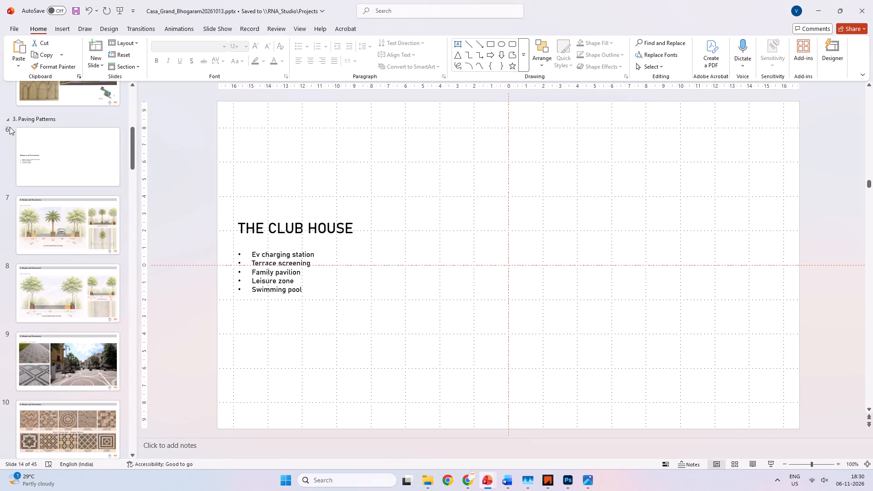
{"action": "left_click", "coordinate": [58, 165]}
{"action": "scroll", "coordinate": [80, 331], "scroll_direction": "down", "scroll_amount": 2}
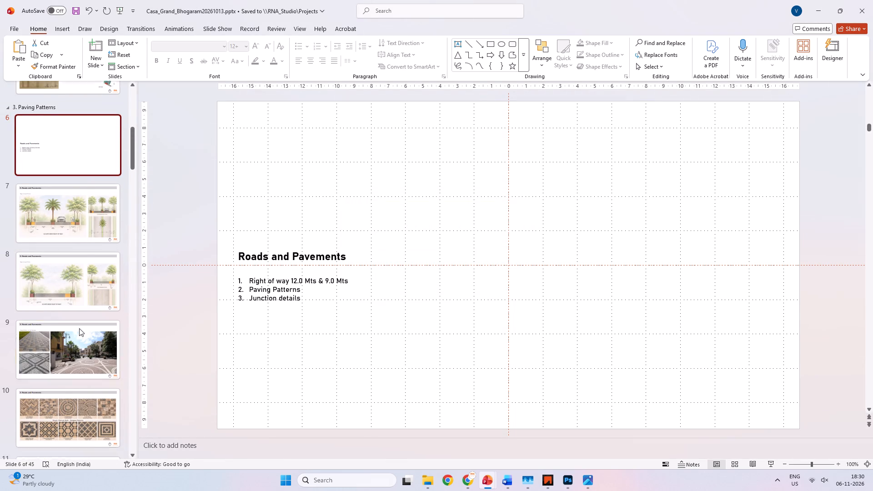
{"action": "scroll", "coordinate": [79, 328], "scroll_direction": "down", "scroll_amount": 9}
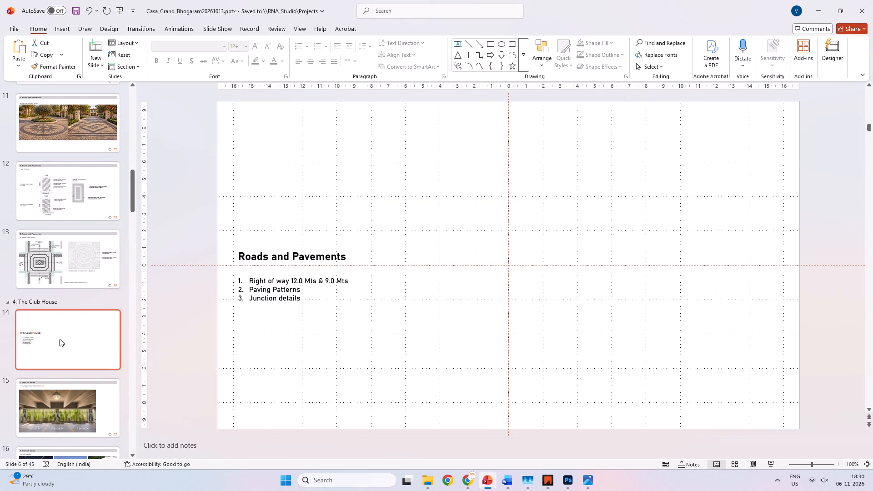
{"action": "left_click", "coordinate": [60, 339]}
{"action": "key", "text": "ctrl+c"}
{"action": "scroll", "coordinate": [77, 338], "scroll_direction": "up", "scroll_amount": 8}
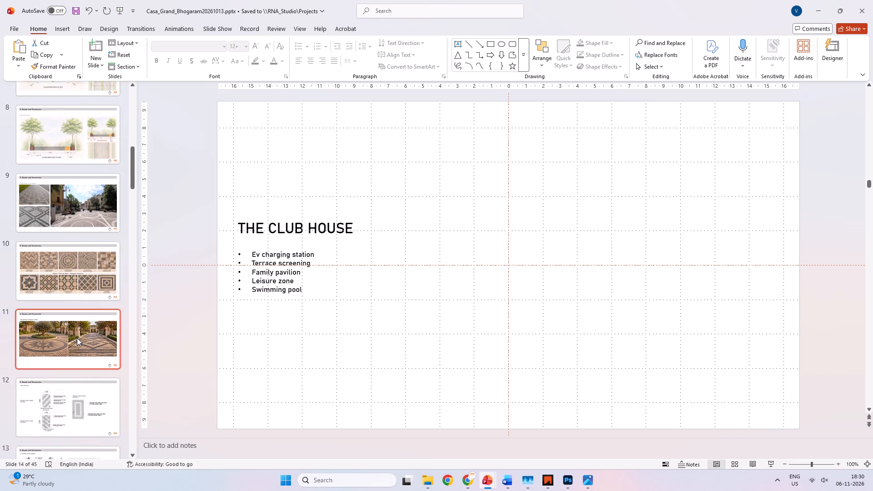
{"action": "scroll", "coordinate": [77, 338], "scroll_direction": "up", "scroll_amount": 1}
{"action": "scroll", "coordinate": [56, 270], "scroll_direction": "up", "scroll_amount": 5}
{"action": "left_click", "coordinate": [61, 295]}
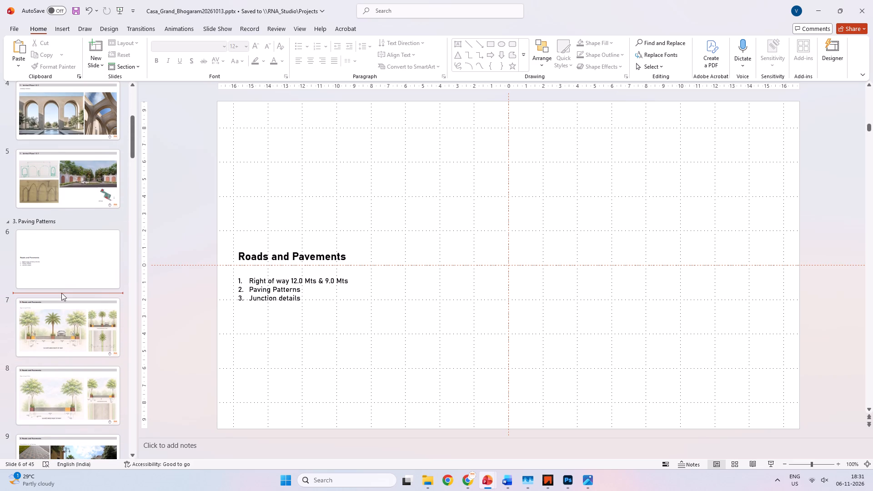
{"action": "key", "text": "ctrl+v"}
{"action": "left_click", "coordinate": [73, 316]}
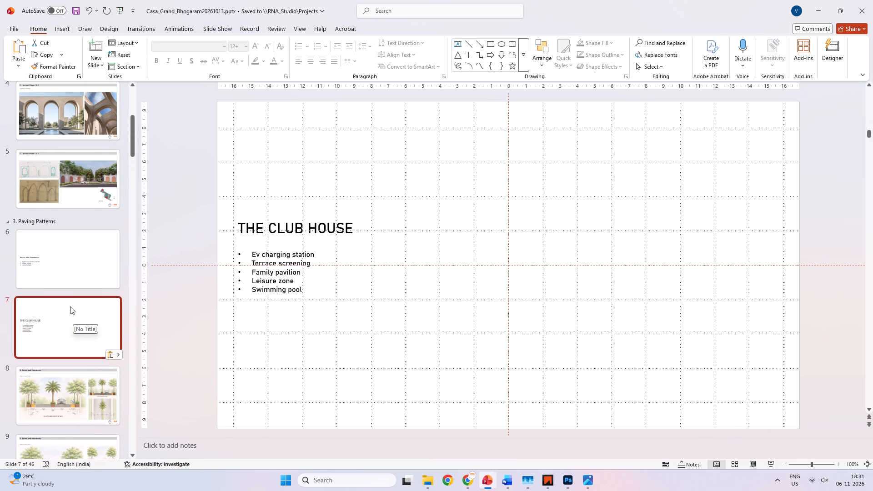
{"action": "left_click", "coordinate": [70, 306]}
Change the pasted slide's heading to "Roads and Pavements", matching the wording of the existing title slide above it.
{"action": "left_click", "coordinate": [101, 268]}
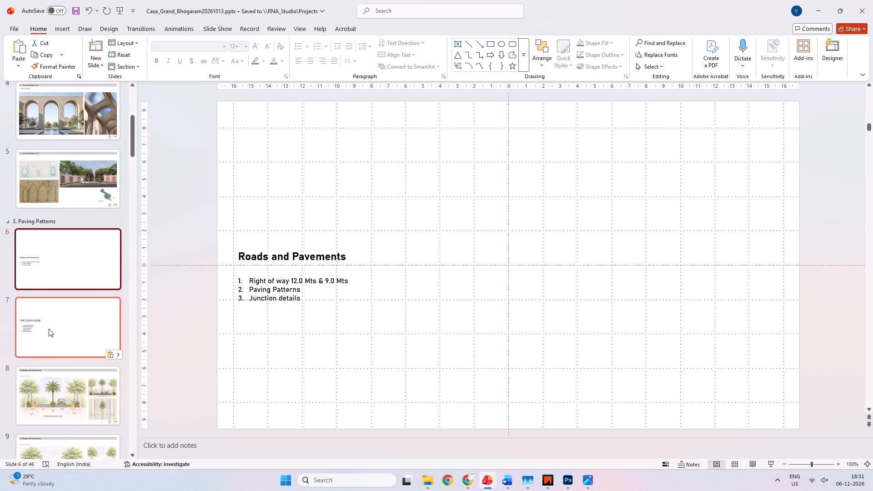
{"action": "left_click", "coordinate": [49, 329]}
{"action": "left_click", "coordinate": [266, 232]}
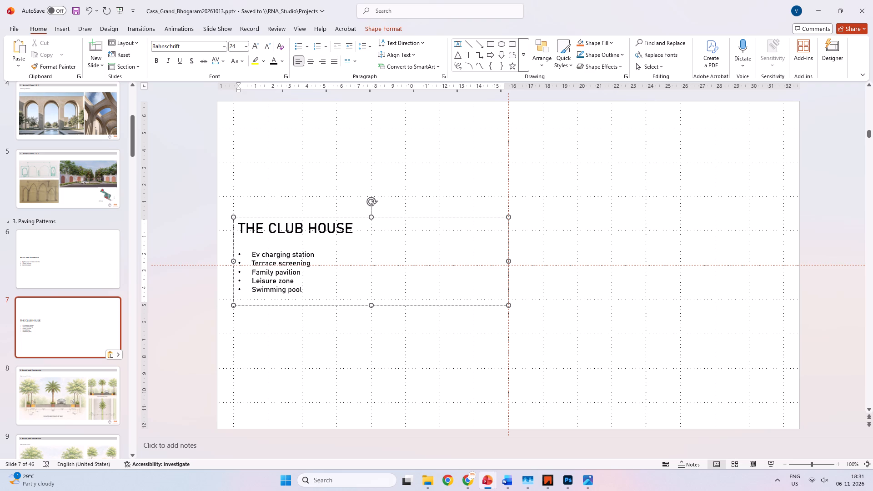
{"action": "key", "text": "ctrl+a"}
{"action": "left_click", "coordinate": [328, 231]}
{"action": "left_click_drag", "start_coordinate": [352, 225], "coordinate": [187, 218]}
{"action": "type", "text": "Ra"}
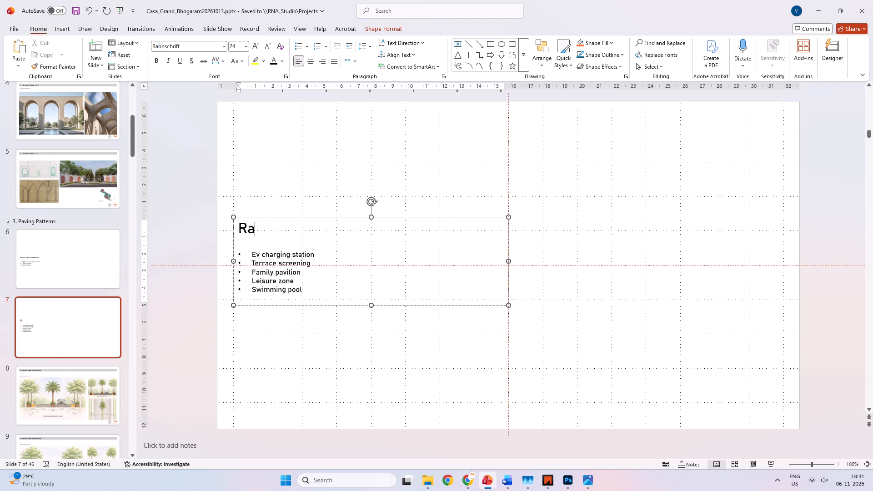
{"action": "key", "text": "BackSpace"}
{"action": "type", "text": "oads and"}
{"action": "key", "text": "space"}
{"action": "key", "text": "p"}
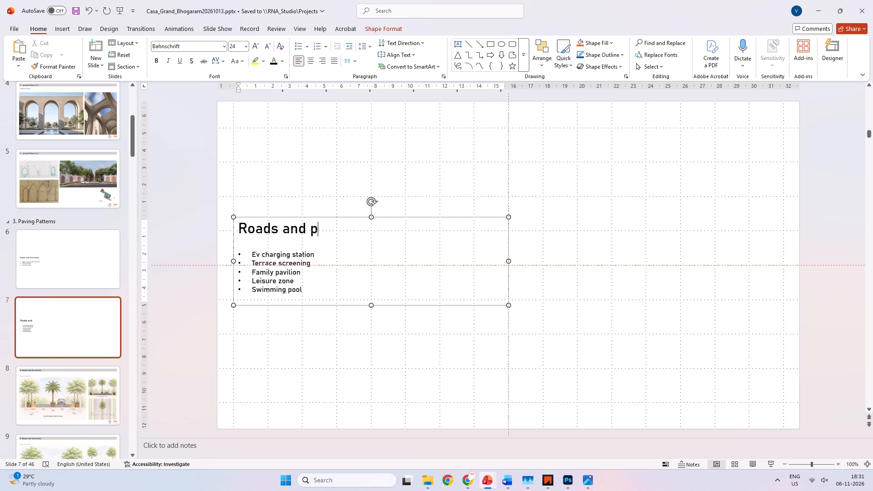
{"action": "key", "text": "BackSpace"}
{"action": "type", "text": "Pa"}
{"action": "type", "text": "ve"}
{"action": "type", "text": "ments"}
{"action": "key", "text": "space"}
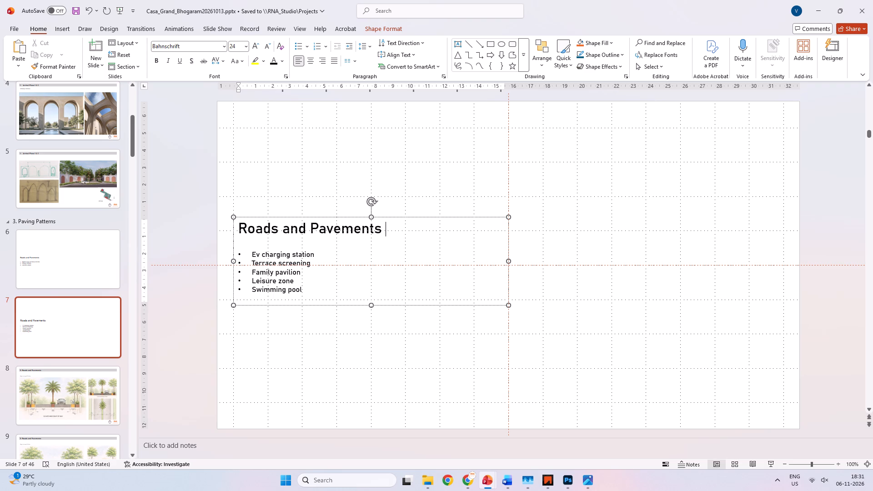
Replace all the Club House bullets on the pasted slide with a single bullet, "Right of way".
{"action": "left_click_drag", "start_coordinate": [306, 291], "coordinate": [250, 258]}
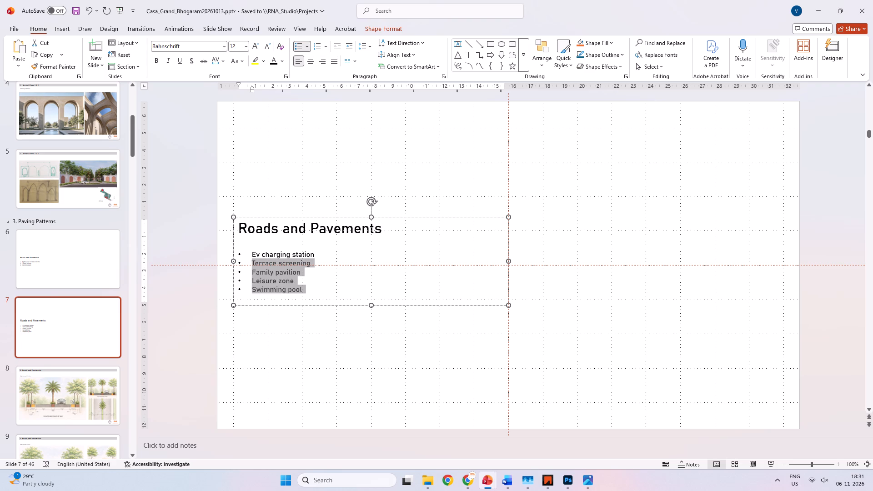
{"action": "left_click_drag", "start_coordinate": [250, 258], "coordinate": [248, 254]}
{"action": "type", "text": "Right og"}
{"action": "key", "text": "space"}
{"action": "key", "text": "BackSpace"}
{"action": "key", "text": "BackSpace"}
{"action": "type", "text": "fg"}
{"action": "key", "text": "space"}
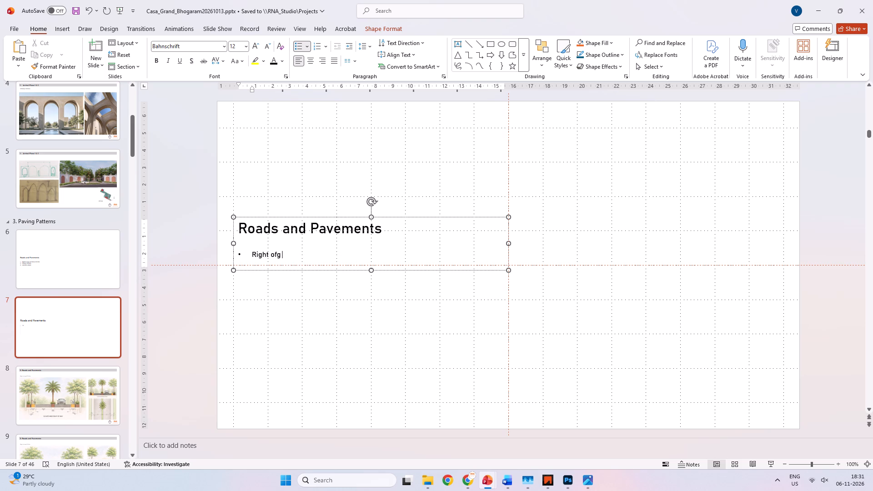
{"action": "key", "text": "BackSpace"}
{"action": "key", "text": "BackSpace"}
{"action": "key", "text": "space"}
{"action": "type", "text": "way"}
{"action": "key", "text": "space"}
Add a "Pavement patterns" bullet below "Right of way" and start another bullet line.
{"action": "key", "text": "Return"}
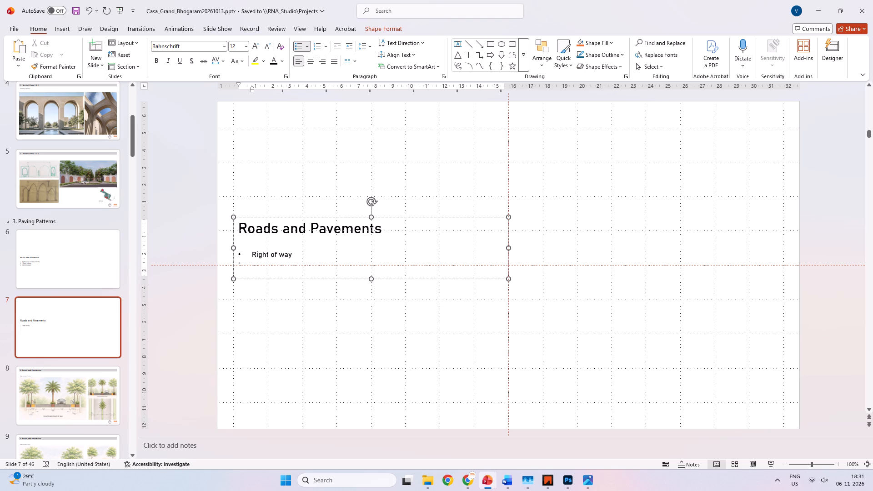
{"action": "type", "text": "pave"}
{"action": "type", "text": "ment"}
{"action": "key", "text": "space"}
{"action": "type", "text": "patterns"}
{"action": "key", "text": "space"}
{"action": "key", "text": "Return"}
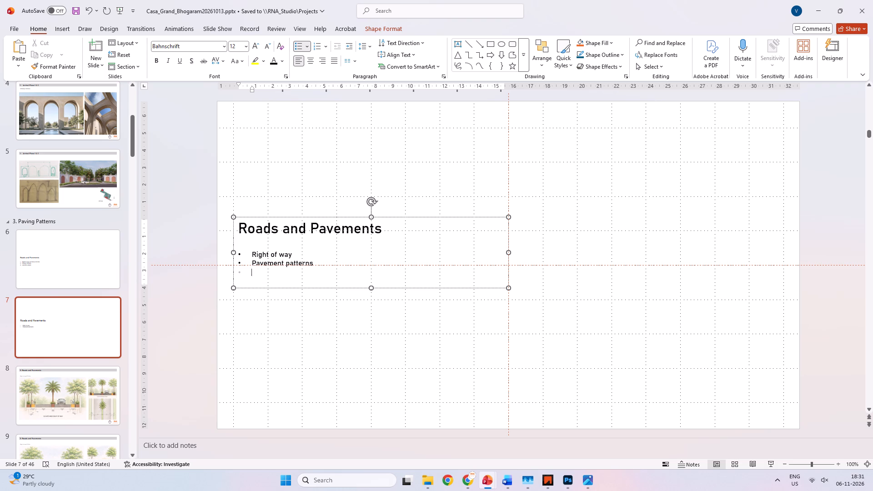
Enter "Junction patterns" as the third bullet on the pasted Roads and Pavements title slide.
{"action": "type", "text": "junction patterns"}
{"action": "left_click", "coordinate": [75, 321]}
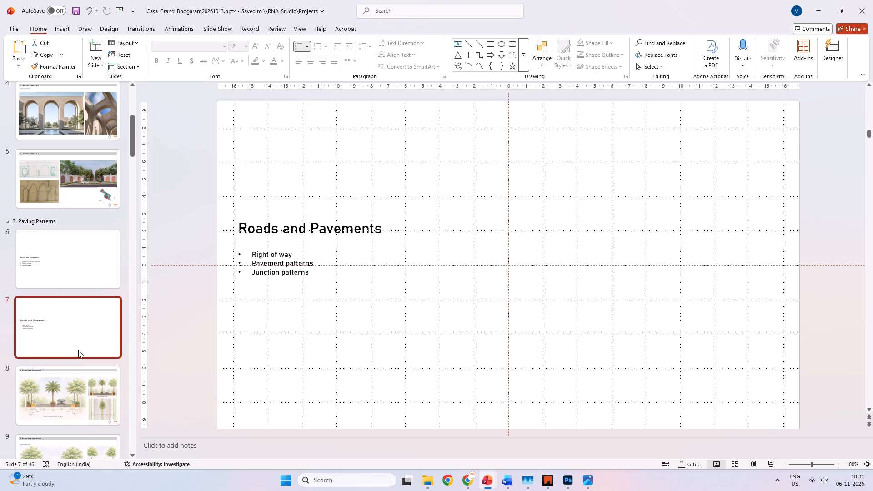
Review the Roads and Pavements content slides through to the junction paver patterns, checking the topics listed on the title slide.
{"action": "scroll", "coordinate": [80, 350], "scroll_direction": "down", "scroll_amount": 5}
{"action": "left_click", "coordinate": [67, 304]}
{"action": "left_click", "coordinate": [73, 356]}
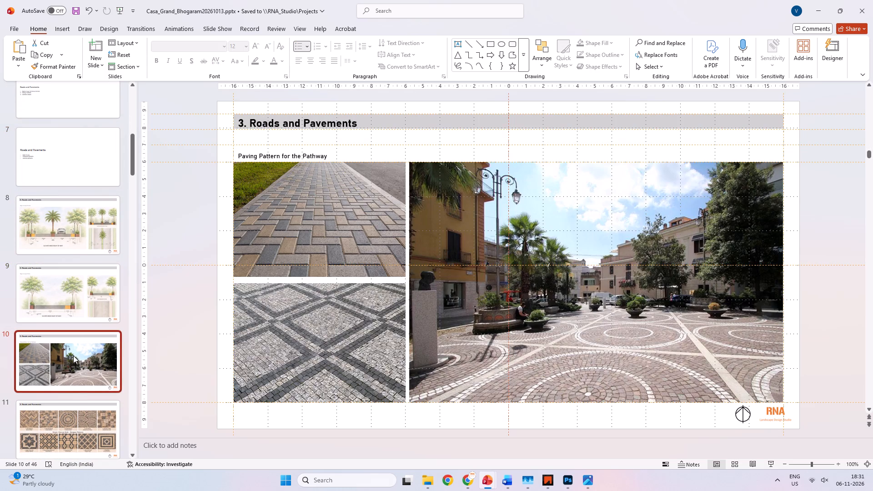
{"action": "left_click", "coordinate": [73, 301]}
{"action": "left_click", "coordinate": [81, 351]}
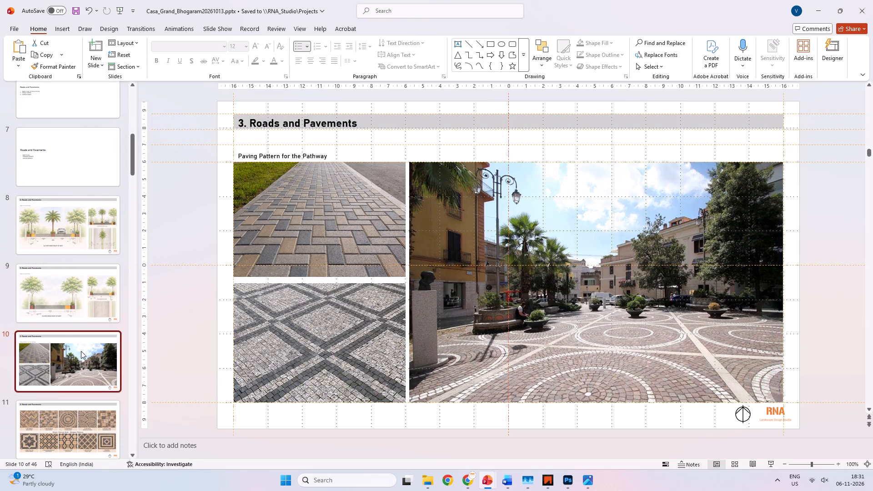
{"action": "scroll", "coordinate": [82, 358], "scroll_direction": "down", "scroll_amount": 2}
{"action": "left_click", "coordinate": [81, 357]}
{"action": "scroll", "coordinate": [80, 365], "scroll_direction": "down", "scroll_amount": 3}
{"action": "left_click", "coordinate": [80, 331]}
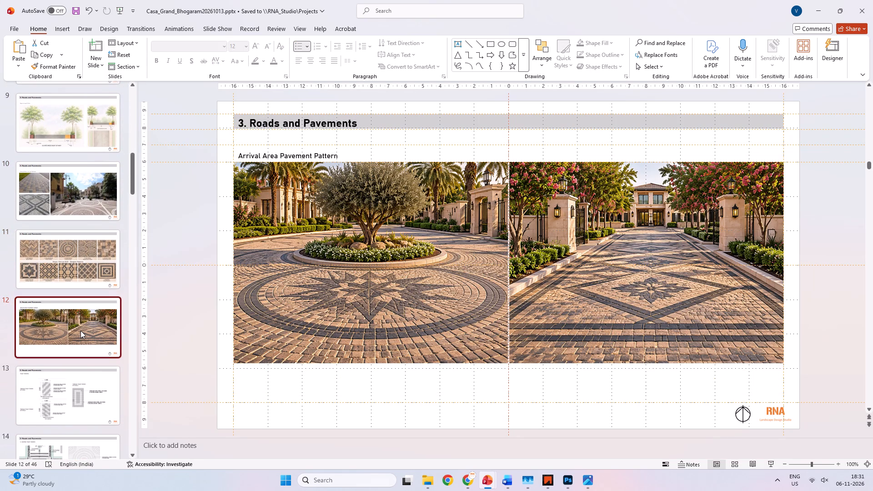
{"action": "scroll", "coordinate": [80, 331], "scroll_direction": "down", "scroll_amount": 3}
{"action": "left_click", "coordinate": [80, 305]}
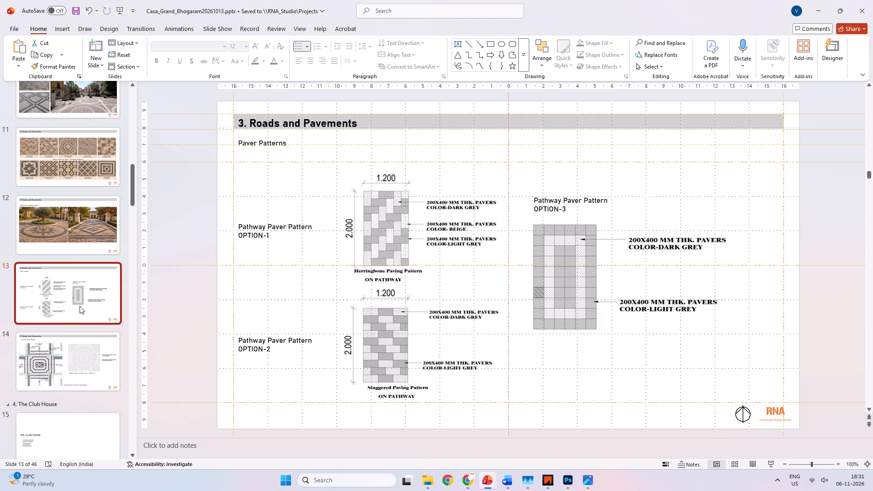
{"action": "scroll", "coordinate": [80, 310], "scroll_direction": "down", "scroll_amount": 1}
{"action": "left_click", "coordinate": [74, 330]}
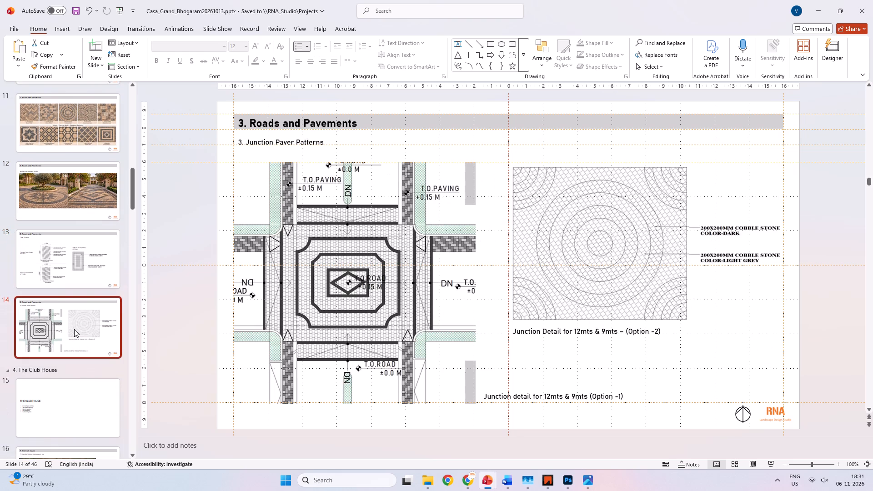
{"action": "scroll", "coordinate": [74, 329], "scroll_direction": "down", "scroll_amount": 3}
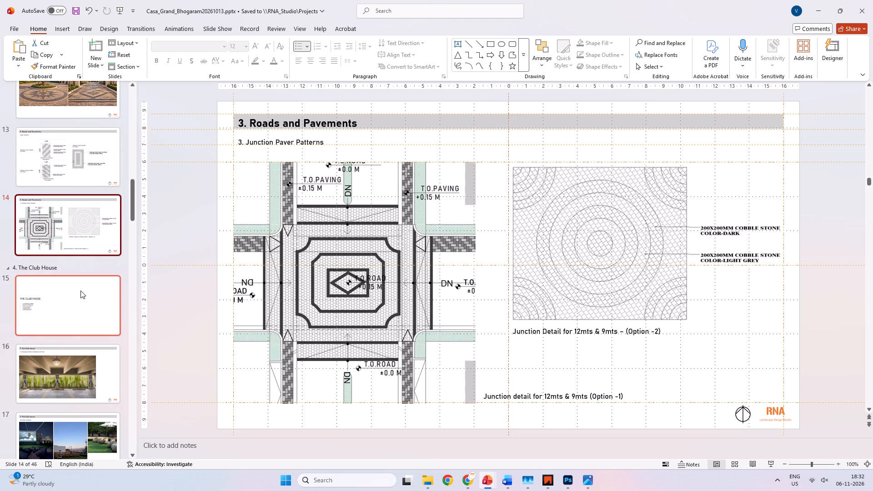
{"action": "key", "text": "alt+Tab"}
{"action": "key", "text": "alt+Tab"}
Delete the old Roads and Pavements title slide with the numbered list from the Paving Patterns section.
{"action": "scroll", "coordinate": [145, 299], "scroll_direction": "up", "scroll_amount": 6}
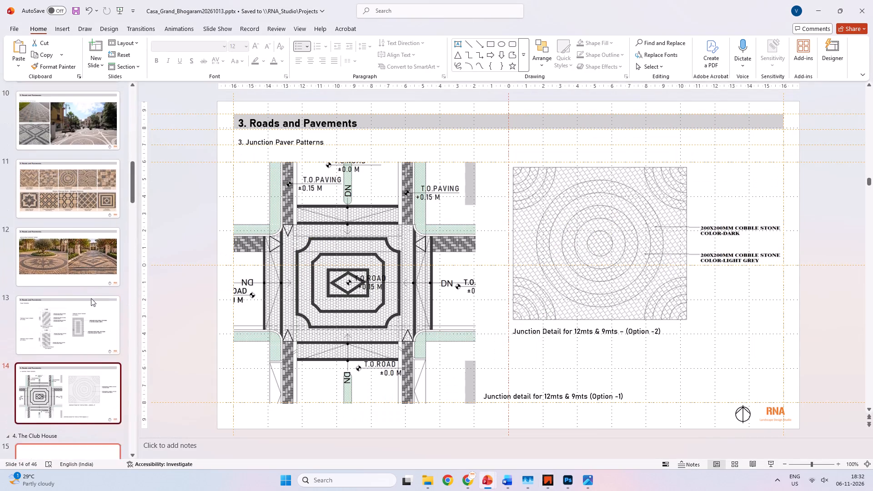
{"action": "scroll", "coordinate": [91, 298], "scroll_direction": "up", "scroll_amount": 9}
{"action": "left_click", "coordinate": [70, 262]}
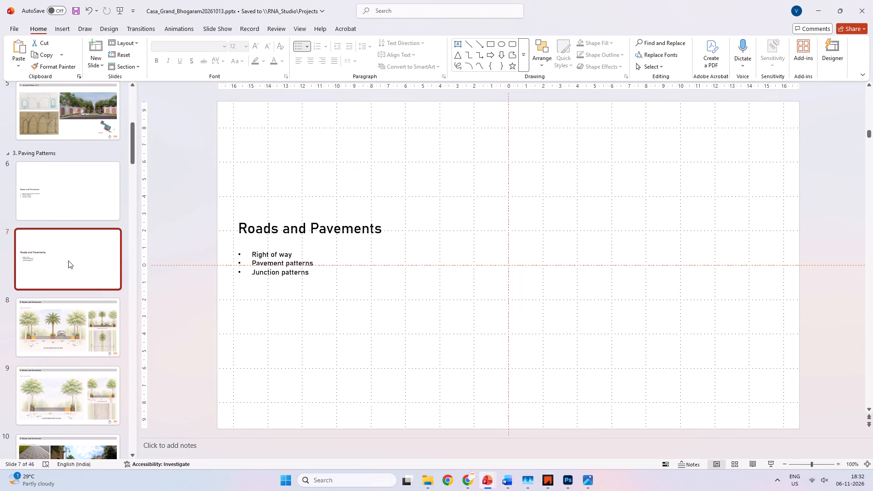
{"action": "left_click", "coordinate": [75, 205]}
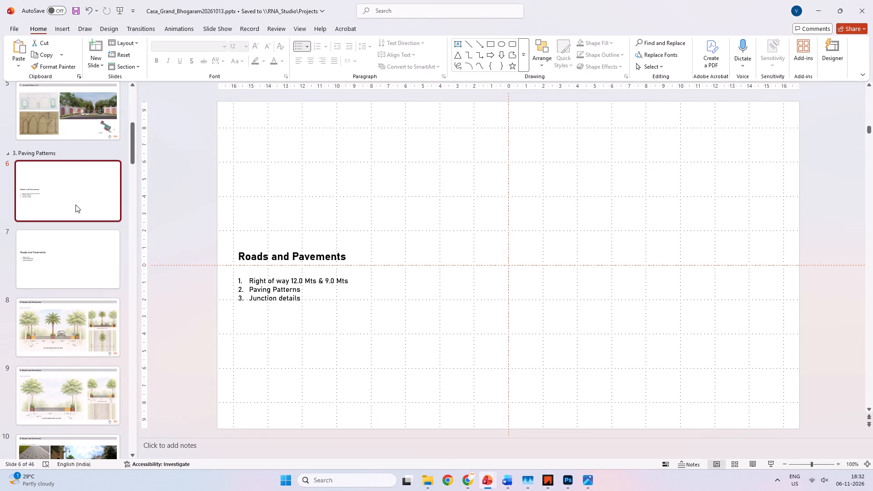
{"action": "key", "text": "Delete"}
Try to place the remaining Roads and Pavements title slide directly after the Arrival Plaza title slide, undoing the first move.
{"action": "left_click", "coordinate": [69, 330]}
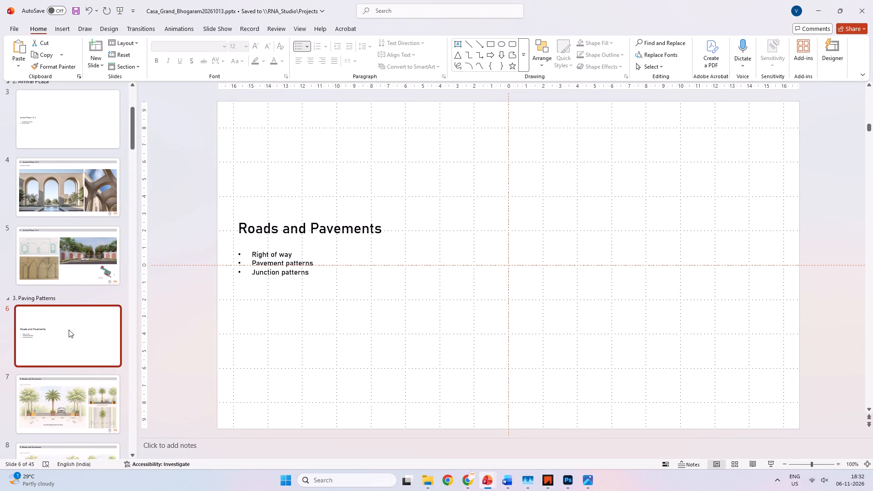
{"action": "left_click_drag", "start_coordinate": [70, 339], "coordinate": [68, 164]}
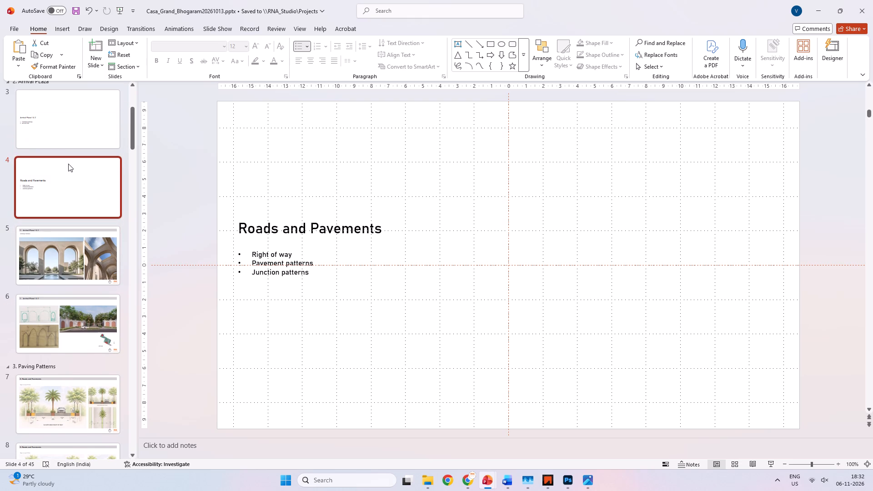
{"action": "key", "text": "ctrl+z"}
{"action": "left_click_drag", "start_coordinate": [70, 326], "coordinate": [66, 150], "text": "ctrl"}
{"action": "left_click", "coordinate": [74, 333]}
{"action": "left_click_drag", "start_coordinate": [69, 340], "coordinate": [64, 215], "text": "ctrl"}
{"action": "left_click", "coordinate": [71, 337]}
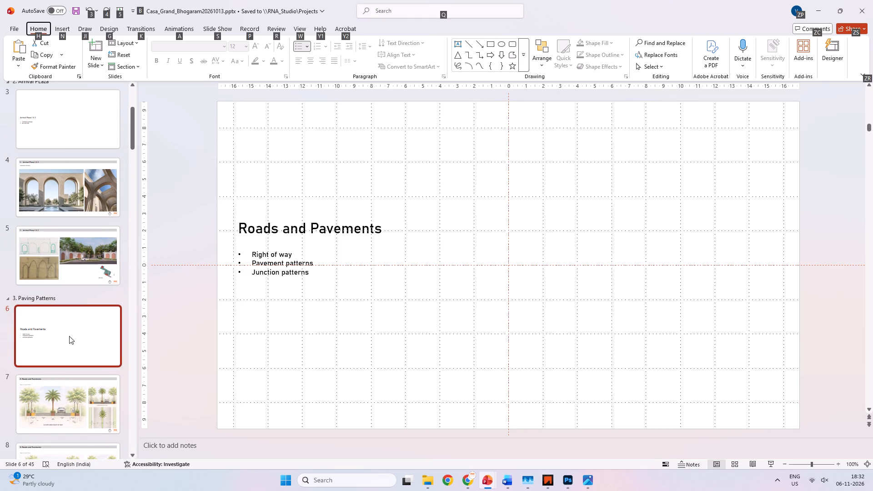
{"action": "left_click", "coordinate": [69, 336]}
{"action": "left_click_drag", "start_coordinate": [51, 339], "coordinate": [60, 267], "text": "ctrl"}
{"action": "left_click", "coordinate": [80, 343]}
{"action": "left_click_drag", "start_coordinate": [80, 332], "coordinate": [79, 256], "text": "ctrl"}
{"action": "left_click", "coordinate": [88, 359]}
Duplicate the Roads and Pavements title slide and place one copy directly after the Arrival Plaza title slide.
{"action": "right_click", "coordinate": [85, 336]}
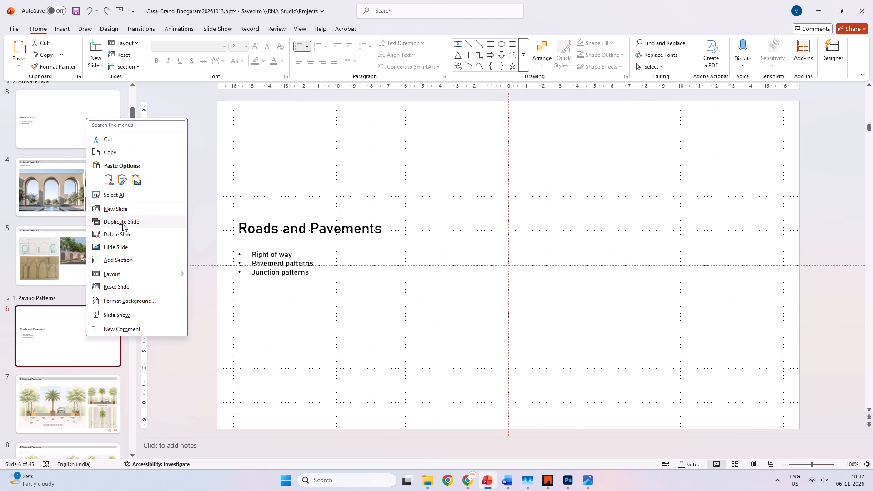
{"action": "left_click", "coordinate": [122, 224]}
{"action": "left_click_drag", "start_coordinate": [100, 342], "coordinate": [96, 165]}
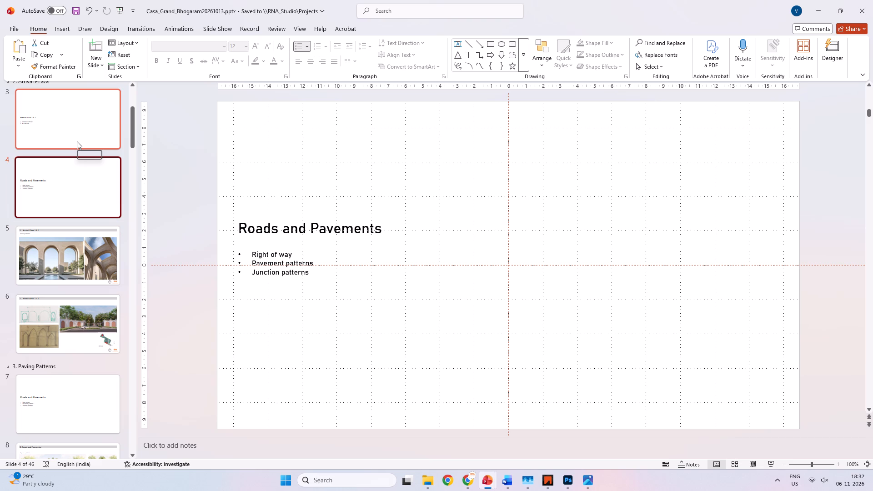
Cut all the text from the Arrival Plaza title slide and paste it below the bullets on the Roads and Pavements copy following it.
{"action": "left_click", "coordinate": [67, 115]}
{"action": "left_click", "coordinate": [84, 167]}
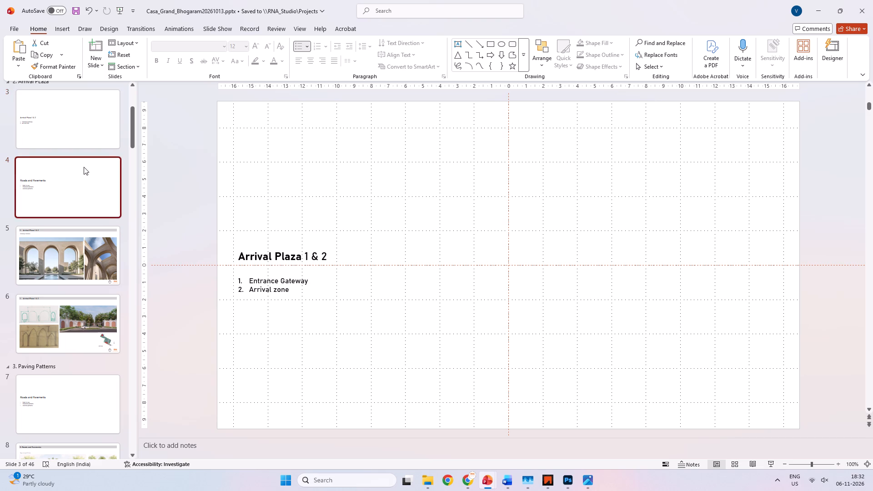
{"action": "left_click", "coordinate": [77, 139]}
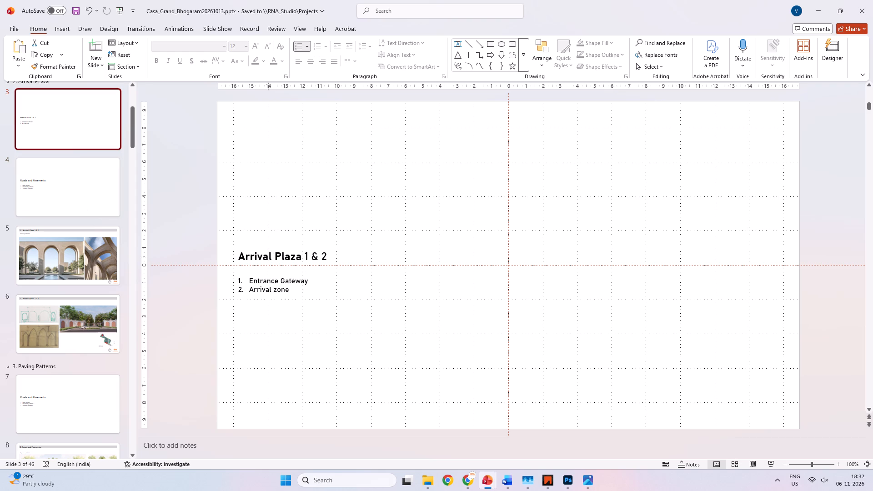
{"action": "left_click", "coordinate": [278, 254]}
{"action": "key", "text": "ctrl+a"}
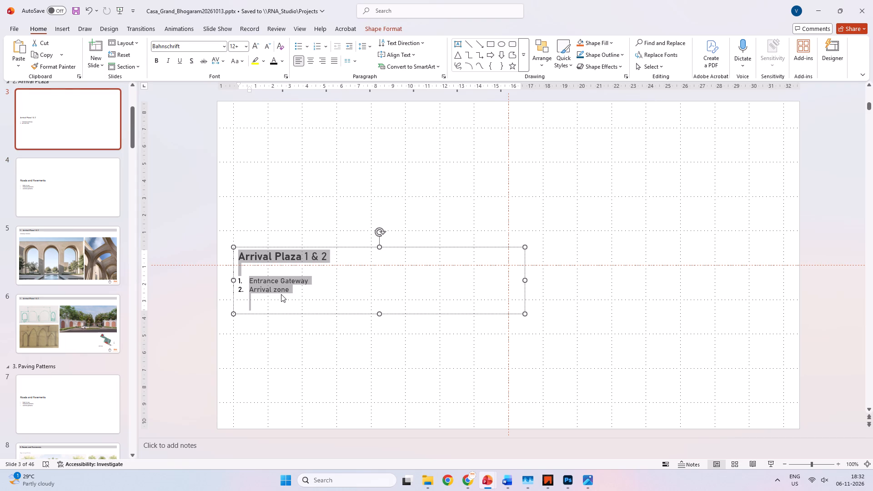
{"action": "key", "text": "ctrl+x"}
{"action": "left_click", "coordinate": [74, 186]}
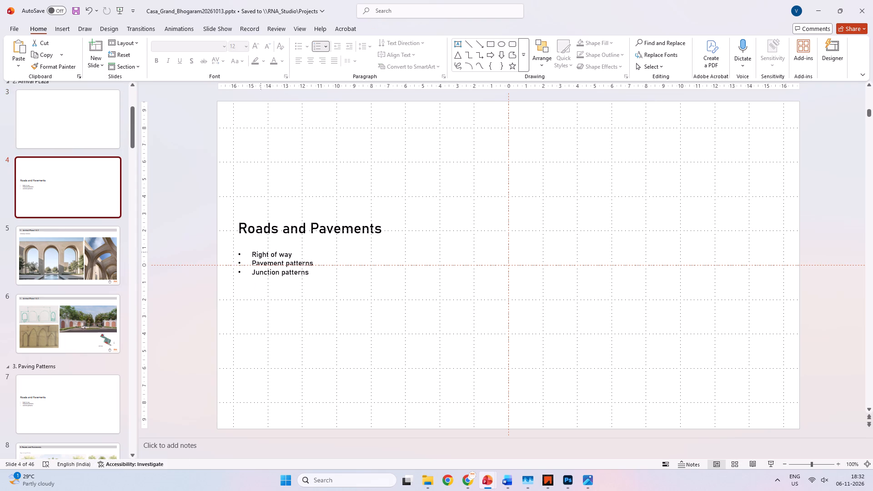
{"action": "left_click", "coordinate": [366, 290]}
{"action": "left_click", "coordinate": [324, 274]}
{"action": "key", "text": "Return"}
{"action": "key", "text": "Return"}
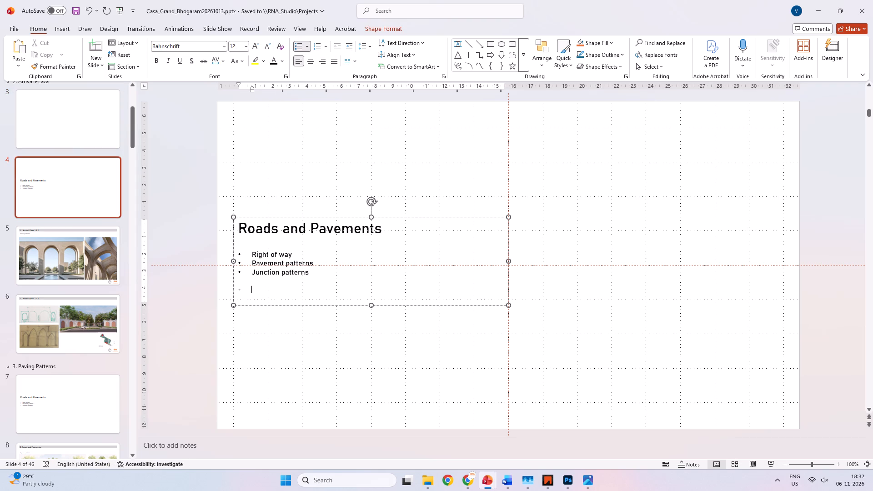
{"action": "key", "text": "ctrl+v"}
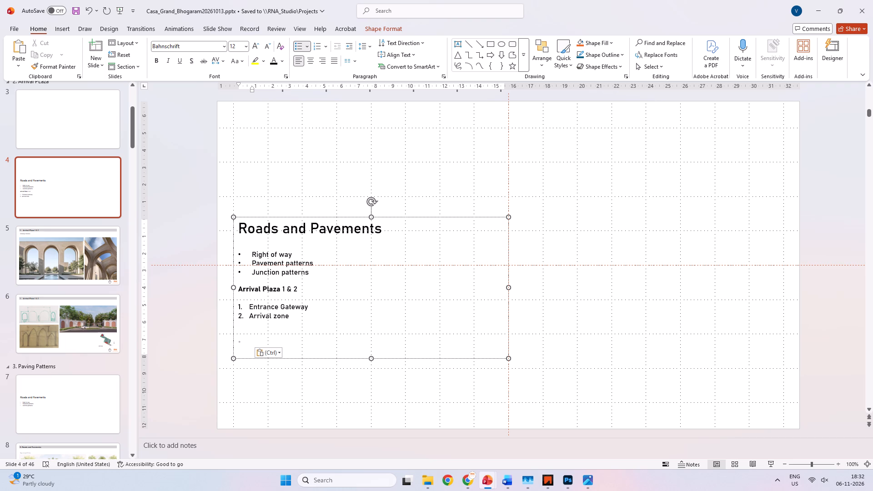
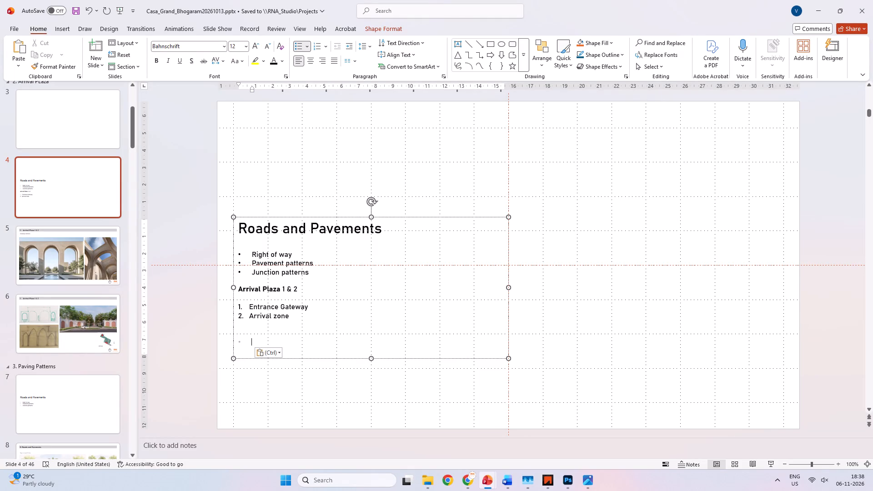
Change the heading on the Roads and Pavements copy in the Arrival Plaza section to "Arrival Plaza".
{"action": "left_click", "coordinate": [306, 232]}
{"action": "key", "text": "ctrl+a"}
{"action": "left_click", "coordinate": [324, 241]}
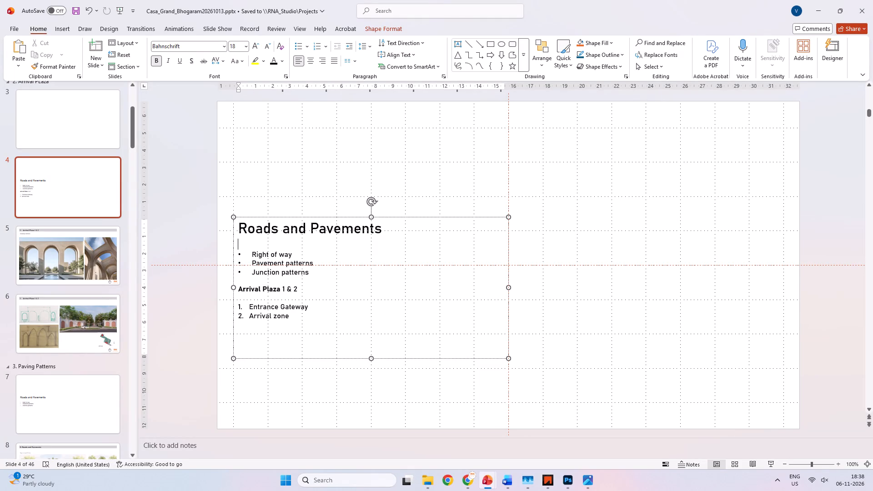
{"action": "left_click_drag", "start_coordinate": [382, 229], "coordinate": [249, 228]}
{"action": "type", "text": "Arric"}
{"action": "key", "text": "BackSpace"}
{"action": "type", "text": "val Plaza"}
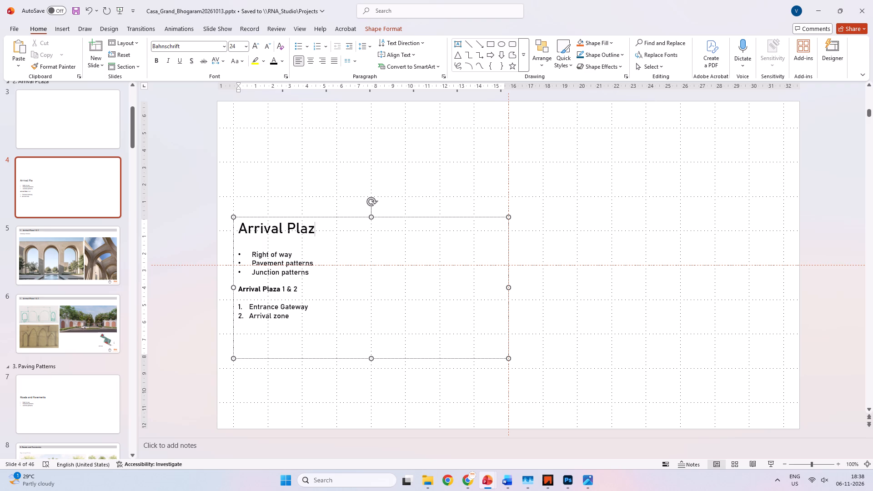
{"action": "key", "text": "space"}
Replace the "Right of way" bullet on the Arrival Plaza title slide with "Entrance gateway".
{"action": "key", "text": "Down"}
{"action": "key", "text": "Down"}
{"action": "key", "text": "BackSpace"}
{"action": "key", "text": "BackSpace"}
{"action": "key", "text": "BackSpace"}
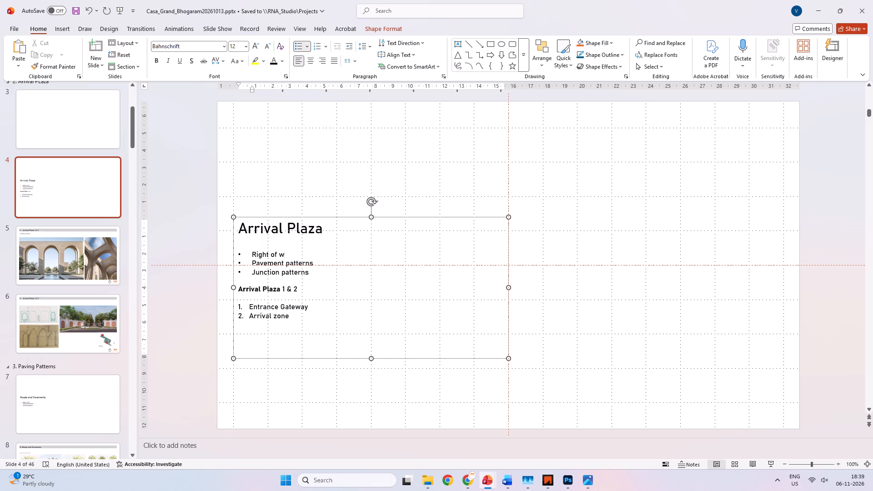
{"action": "key", "text": "BackSpace"}
{"action": "key", "text": "BackSpace"}
{"action": "key", "text": "BackSpace"}
{"action": "key", "text": "BackSpace"}
{"action": "key", "text": "BackSpace"}
{"action": "key", "text": "BackSpace"}
{"action": "key", "text": "BackSpace"}
{"action": "key", "text": "BackSpace"}
{"action": "key", "text": "BackSpace"}
{"action": "key", "text": "BackSpace"}
{"action": "type", "text": "entrance gateway"}
{"action": "key", "text": "space"}
Delete the "Pavement patterns" and "Junction patterns" bullets from the Arrival Plaza title slide.
{"action": "key", "text": "Down"}
{"action": "key", "text": "BackSpace"}
{"action": "key", "text": "BackSpace"}
{"action": "key", "text": "BackSpace"}
{"action": "key", "text": "BackSpace"}
{"action": "key", "text": "BackSpace"}
{"action": "key", "text": "BackSpace"}
{"action": "key", "text": "BackSpace"}
{"action": "key", "text": "BackSpace"}
{"action": "key", "text": "BackSpace"}
{"action": "key", "text": "BackSpace"}
{"action": "key", "text": "BackSpace"}
{"action": "key", "text": "BackSpace"}
{"action": "key", "text": "BackSpace"}
{"action": "key", "text": "BackSpace"}
{"action": "key", "text": "BackSpace"}
{"action": "key", "text": "BackSpace"}
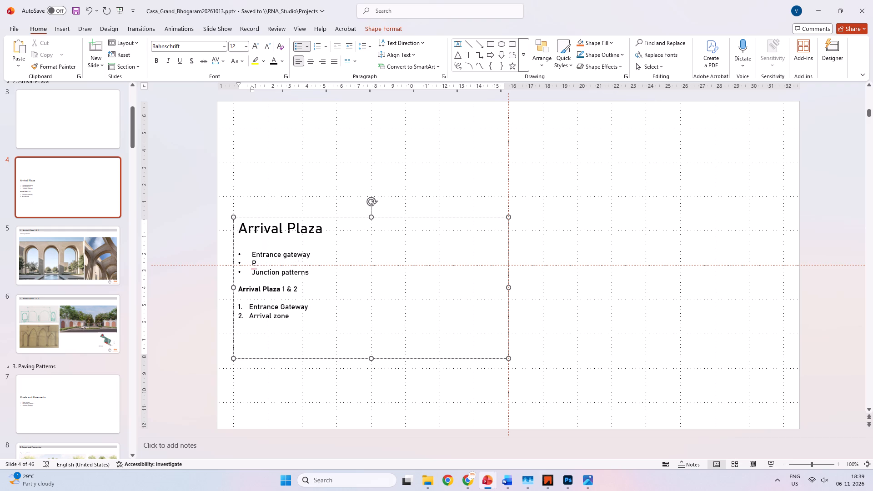
{"action": "key", "text": "BackSpace"}
{"action": "key", "text": "BackSpace"}
{"action": "key", "text": "BackSpace"}
{"action": "key", "text": "BackSpace"}
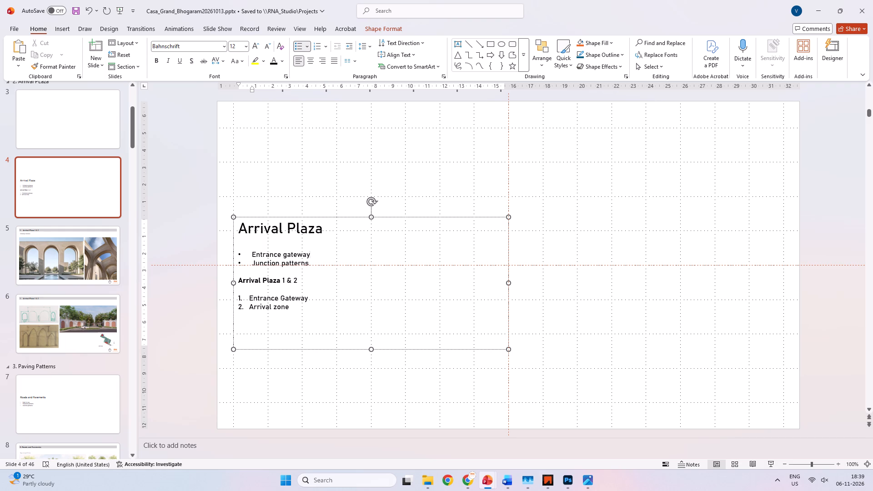
{"action": "key", "text": "Delete"}
{"action": "key", "text": "Delete"}
{"action": "key", "text": "Delete"}
{"action": "key", "text": "Delete"}
{"action": "key", "text": "Delete"}
{"action": "key", "text": "Delete"}
{"action": "key", "text": "Delete"}
{"action": "key", "text": "Delete"}
{"action": "key", "text": "Delete"}
{"action": "key", "text": "Delete"}
{"action": "key", "text": "Delete"}
{"action": "key", "text": "Delete"}
{"action": "key", "text": "Delete"}
{"action": "key", "text": "Delete"}
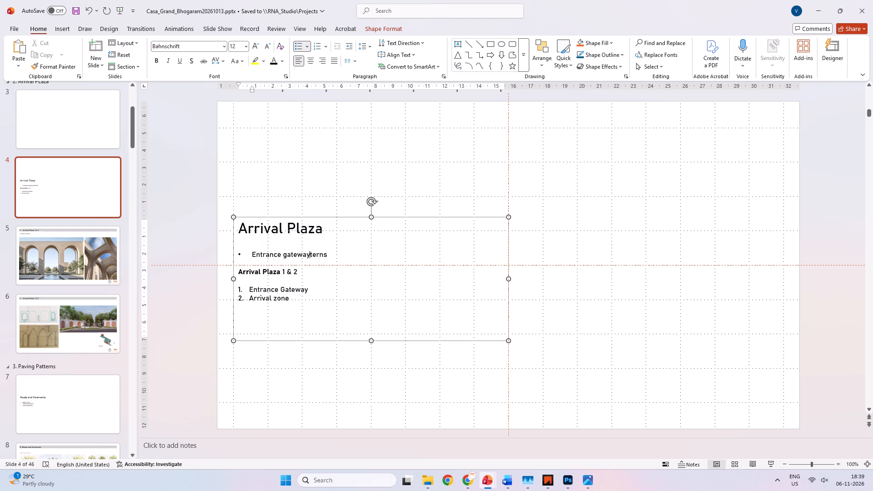
{"action": "key", "text": "Delete"}
{"action": "key", "text": "Delete"}
{"action": "key", "text": "Delete"}
{"action": "key", "text": "Delete"}
{"action": "key", "text": "Delete"}
Delete the pasted "Arrival Plaza 1 & 2" subheading, its numbered list and the leftover empty lines below the Entrance gateway bullet.
{"action": "left_click_drag", "start_coordinate": [296, 299], "coordinate": [227, 270]}
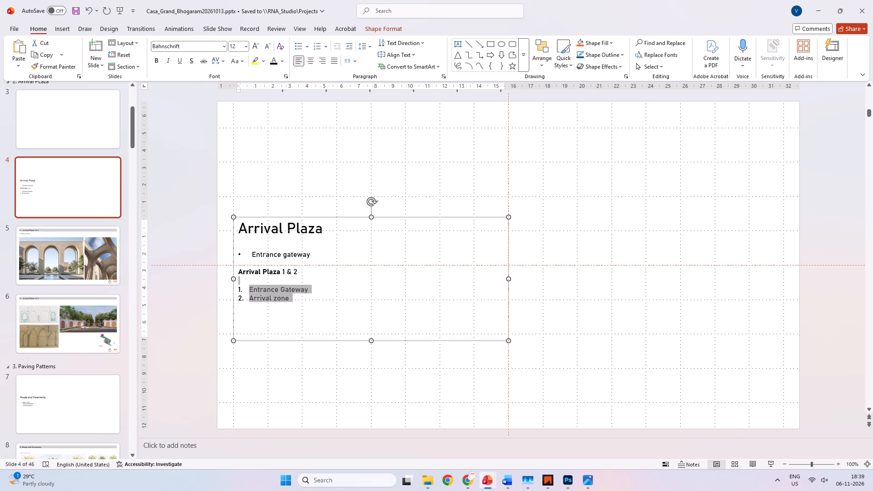
{"action": "left_click_drag", "start_coordinate": [227, 270], "coordinate": [226, 269]}
{"action": "key", "text": "Delete"}
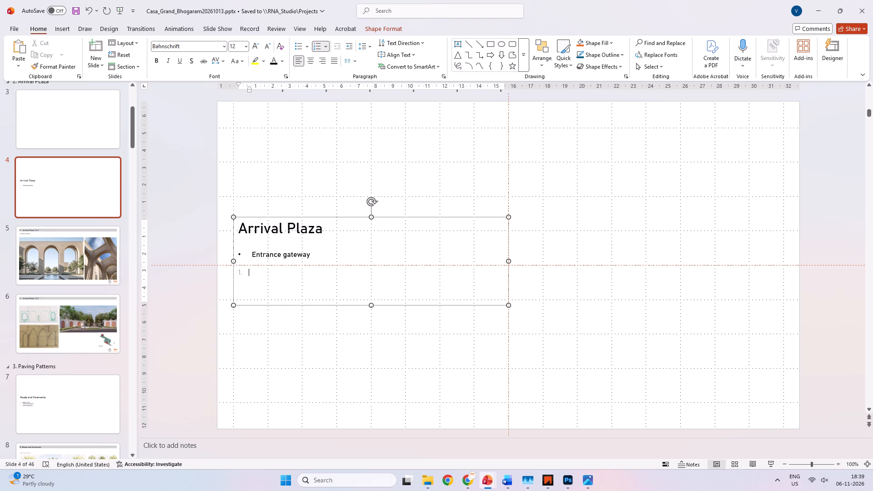
{"action": "key", "text": "BackSpace"}
{"action": "key", "text": "BackSpace"}
{"action": "key", "text": "BackSpace"}
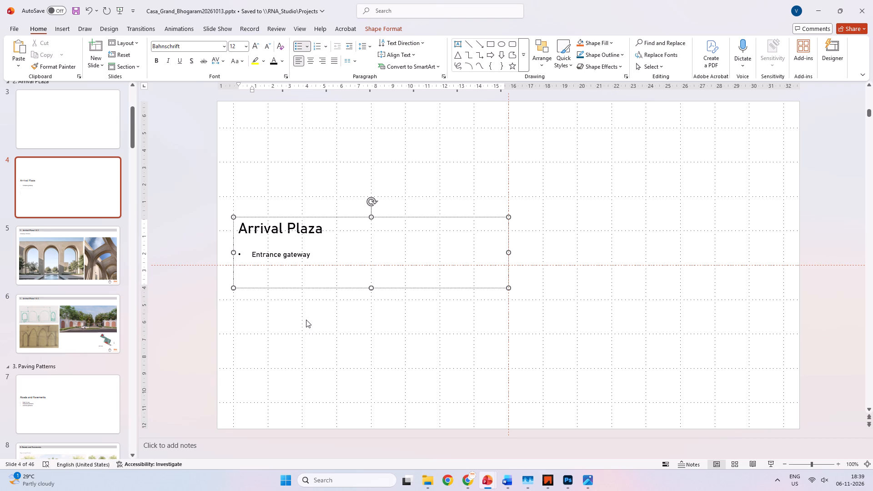
{"action": "left_click", "coordinate": [306, 320]}
Extend the first bullet on the Roads and Pavements title slide to read "Right of way 12.0 Mts & 9.0 Mts".
{"action": "left_click", "coordinate": [68, 194]}
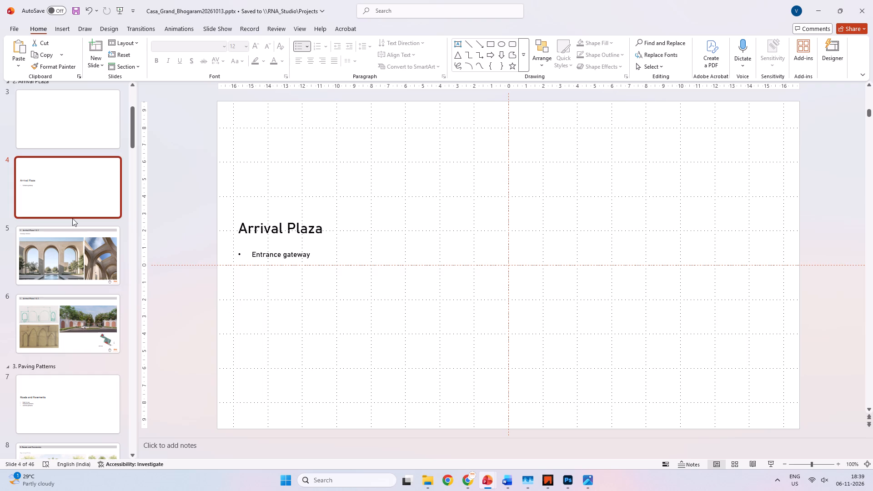
{"action": "left_click", "coordinate": [80, 245]}
{"action": "left_click", "coordinate": [84, 312]}
{"action": "scroll", "coordinate": [84, 366], "scroll_direction": "down", "scroll_amount": 4}
{"action": "left_click", "coordinate": [65, 280]}
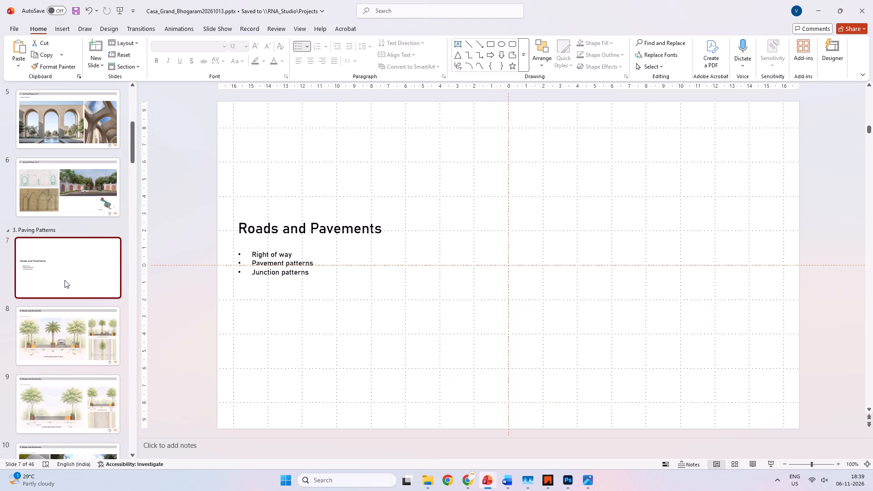
{"action": "scroll", "coordinate": [65, 287], "scroll_direction": "down", "scroll_amount": 3}
{"action": "left_click", "coordinate": [60, 241]}
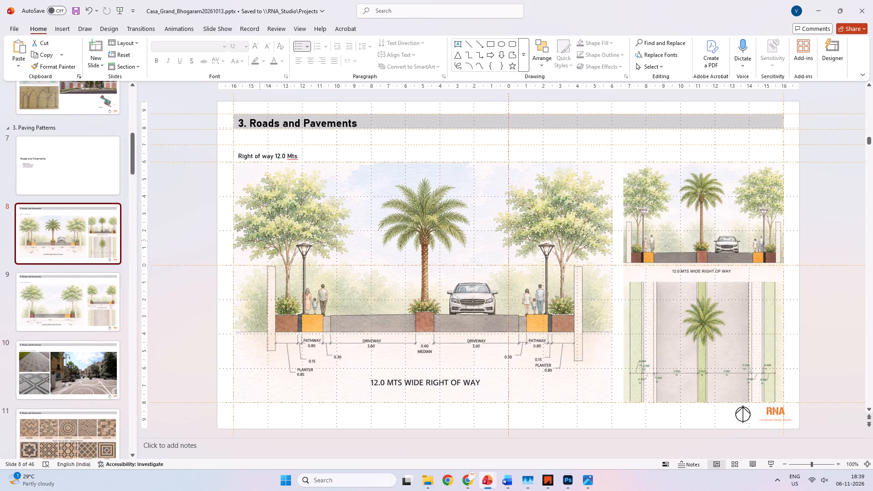
{"action": "left_click", "coordinate": [68, 180]}
{"action": "left_click", "coordinate": [291, 254]}
{"action": "key", "text": "space"}
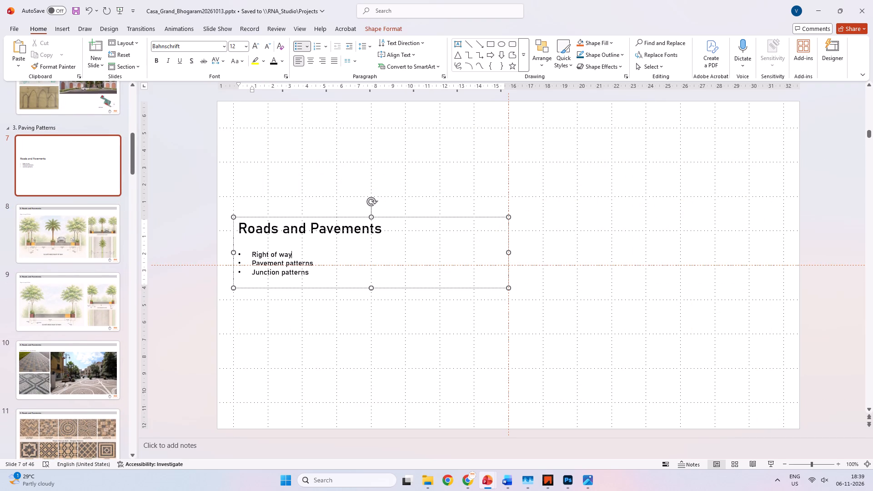
{"action": "key", "text": "9"}
{"action": "key", "text": "BackSpace"}
{"action": "type", "text": "12"}
{"action": "type", "text": ".0 Mts"}
{"action": "key", "text": "space"}
{"action": "key", "text": "shift+dollar"}
{"action": "key", "text": "BackSpace"}
{"action": "type", "text": "&"}
{"action": "key", "text": "space"}
{"action": "type", "text": "3.0"}
{"action": "key", "text": "BackSpace"}
{"action": "key", "text": "BackSpace"}
{"action": "key", "text": "BackSpace"}
{"action": "type", "text": "9.0"}
{"action": "key", "text": "space"}
{"action": "type", "text": "Mts"}
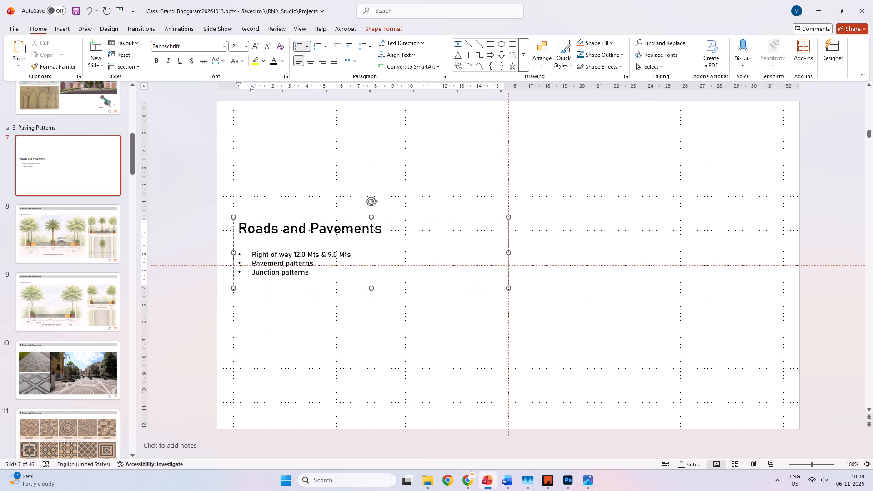